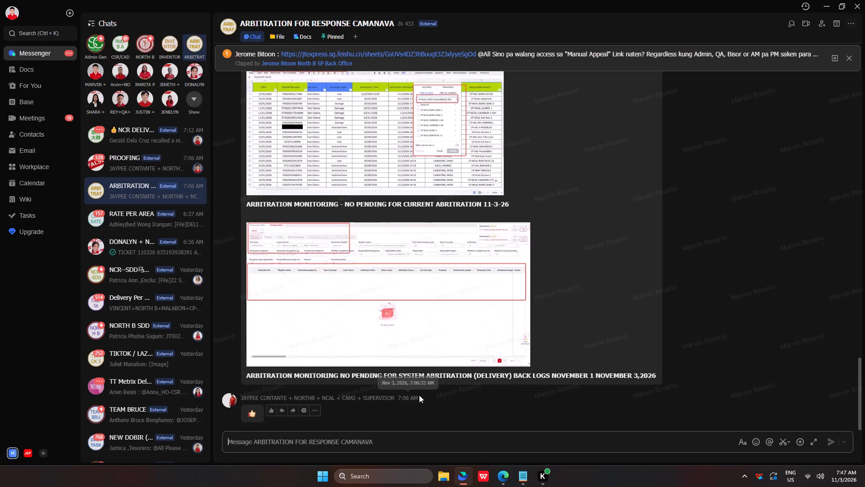
Find the Oct 28 arbitration announcement in the chat history and open its linked ARBITRATION ATTENDANCE FOR OCTOBER 2026 sheet.
scroll(401, 401, "up", 6)
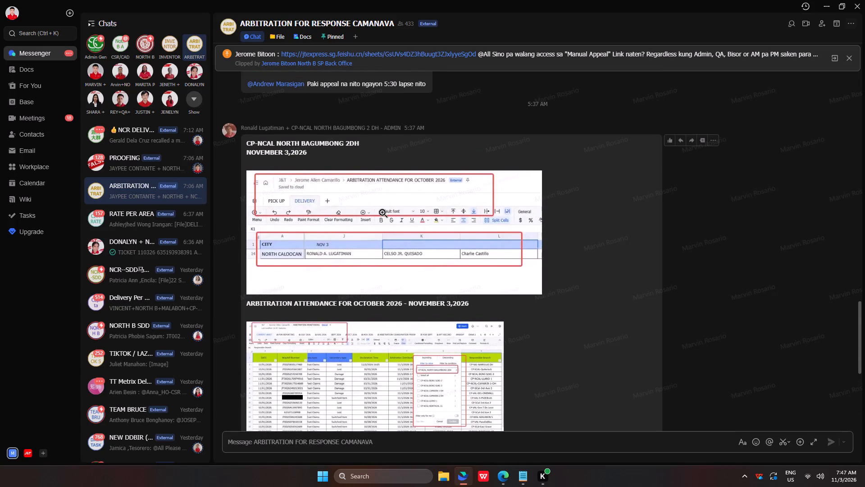
scroll(380, 210, "down", 2)
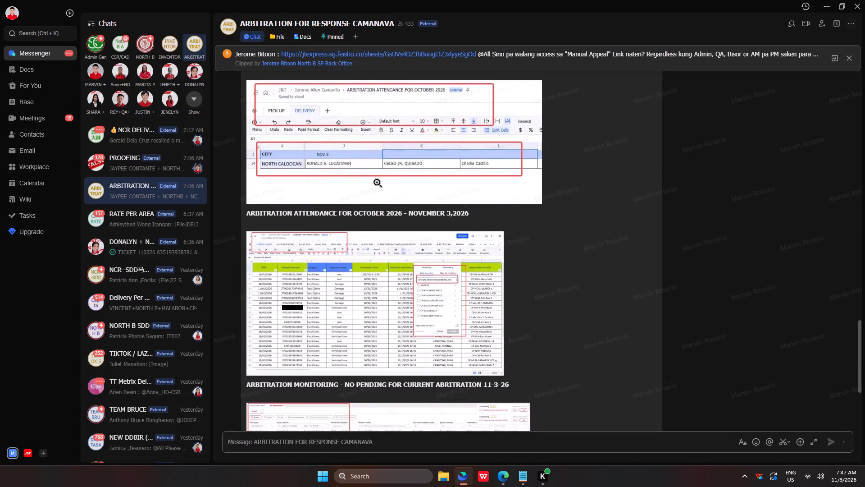
scroll(508, 169, "up", 14)
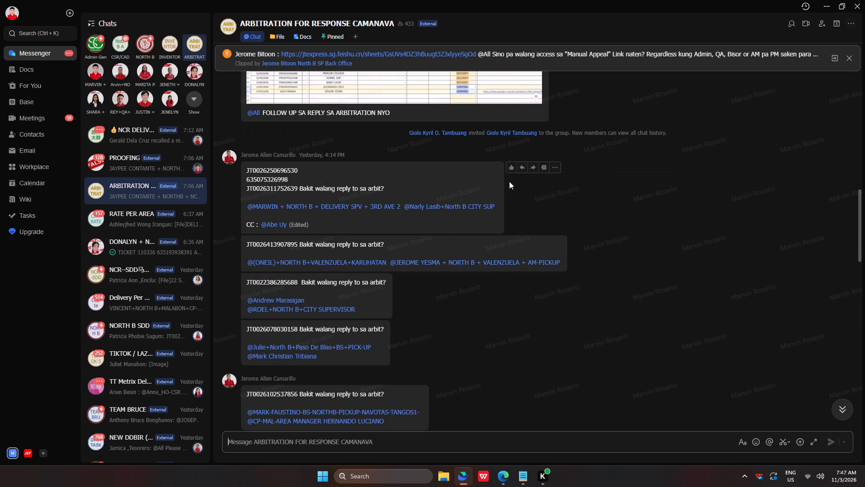
scroll(498, 185, "up", 6)
scroll(495, 188, "up", 15)
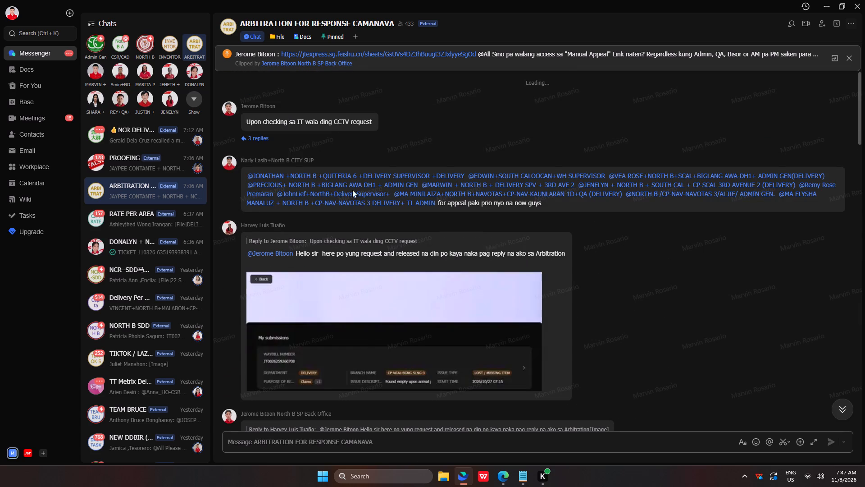
scroll(496, 332, "up", 13)
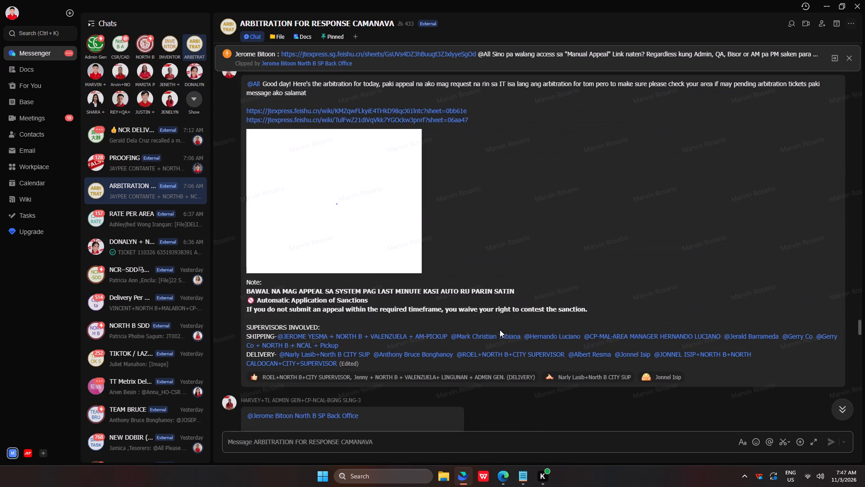
scroll(500, 335, "up", 15)
scroll(500, 336, "up", 9)
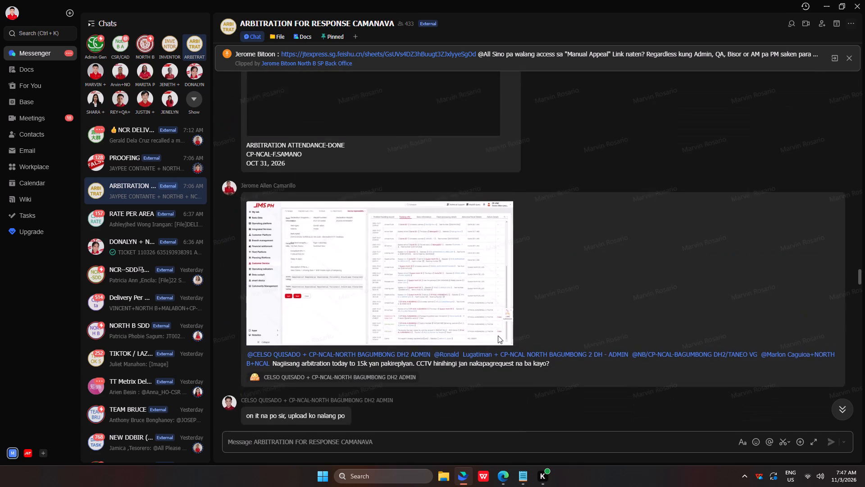
scroll(496, 335, "up", 16)
scroll(486, 338, "up", 7)
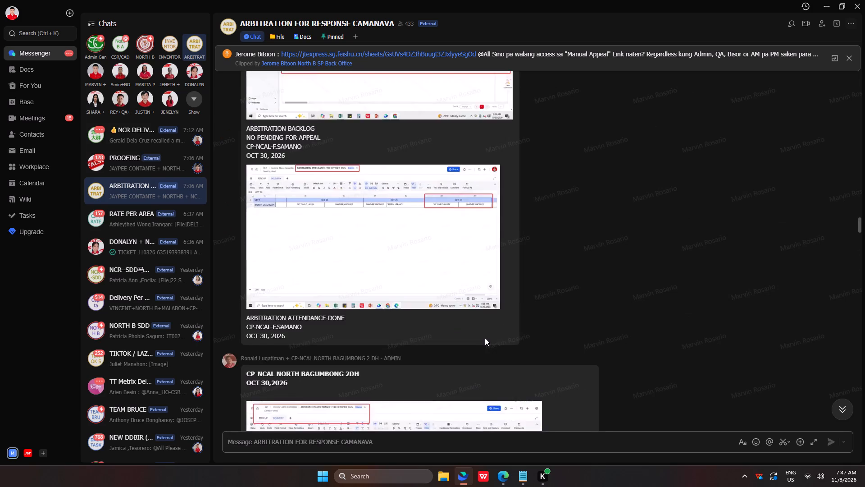
scroll(485, 338, "up", 14)
scroll(450, 326, "up", 8)
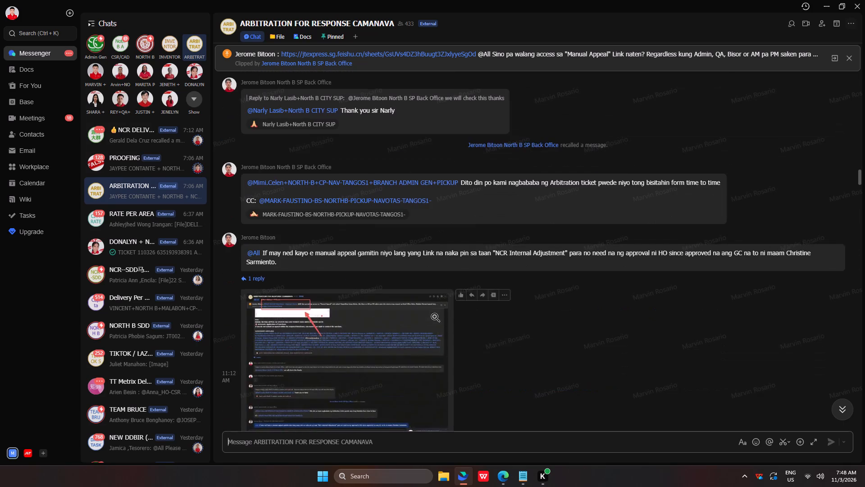
scroll(432, 314, "up", 16)
scroll(431, 312, "up", 15)
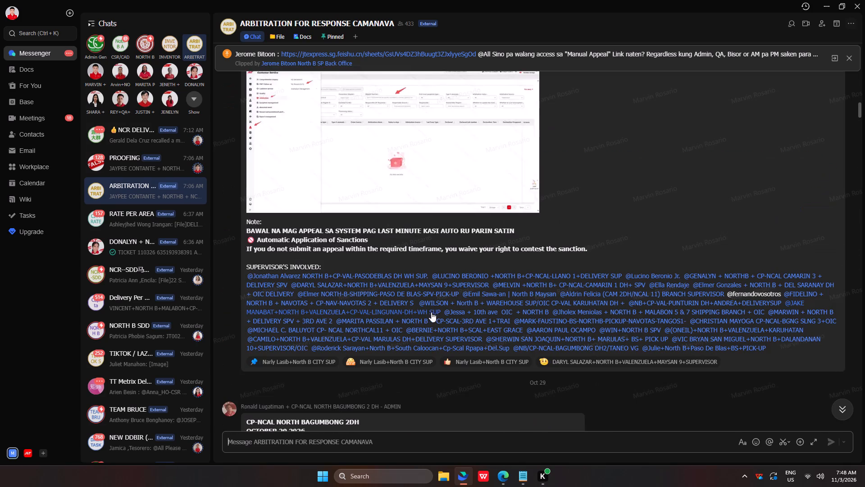
scroll(431, 312, "down", 4)
scroll(431, 312, "up", 10)
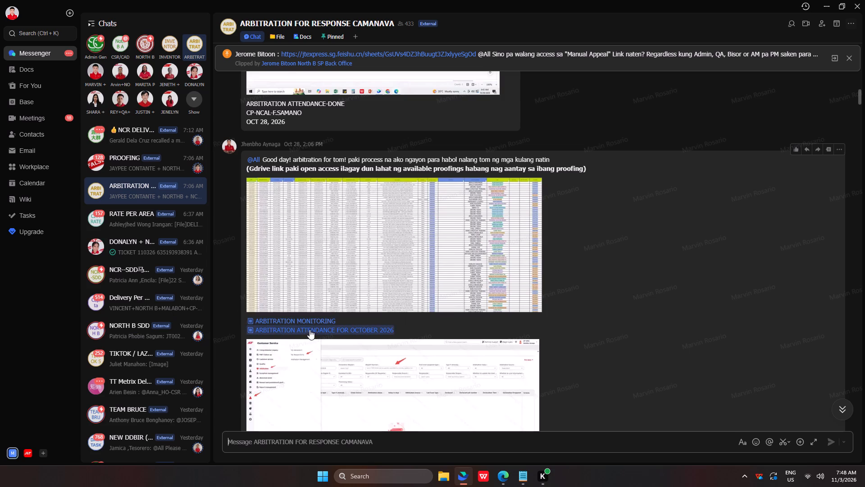
left_click(343, 330)
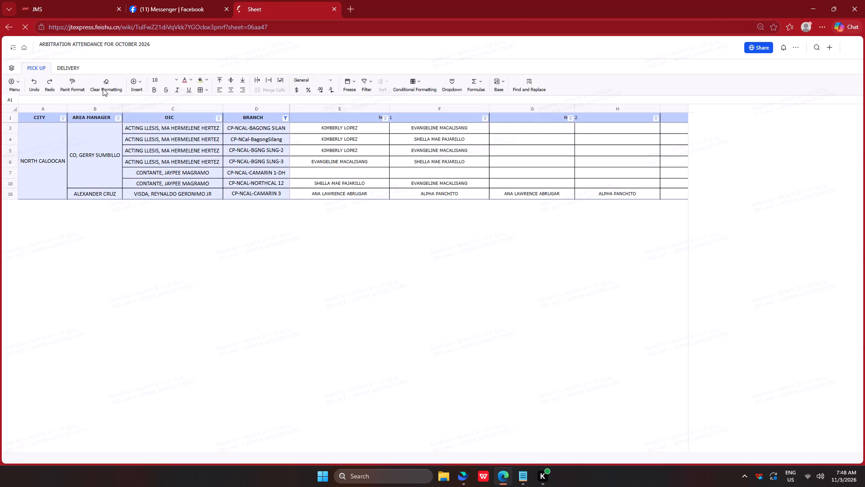
On the DELIVERY sheet, set the BRANCH filter to select all values.
left_click(64, 67)
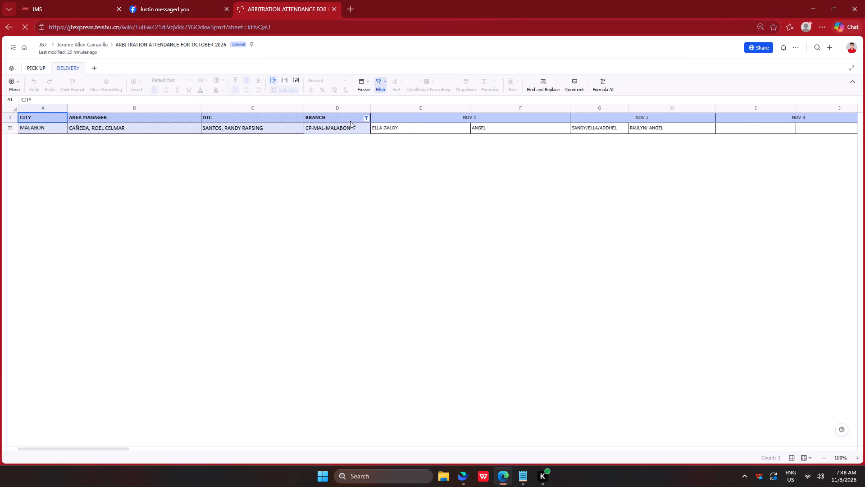
left_click(368, 116)
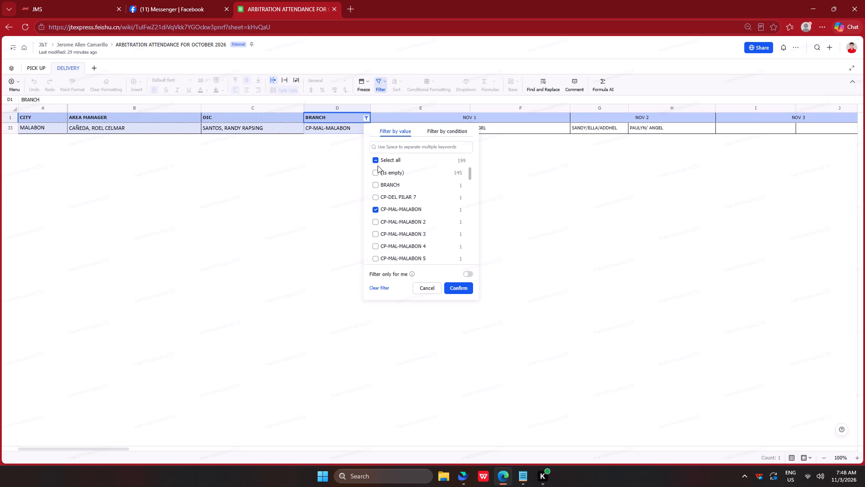
left_click(375, 161)
left_click(453, 285)
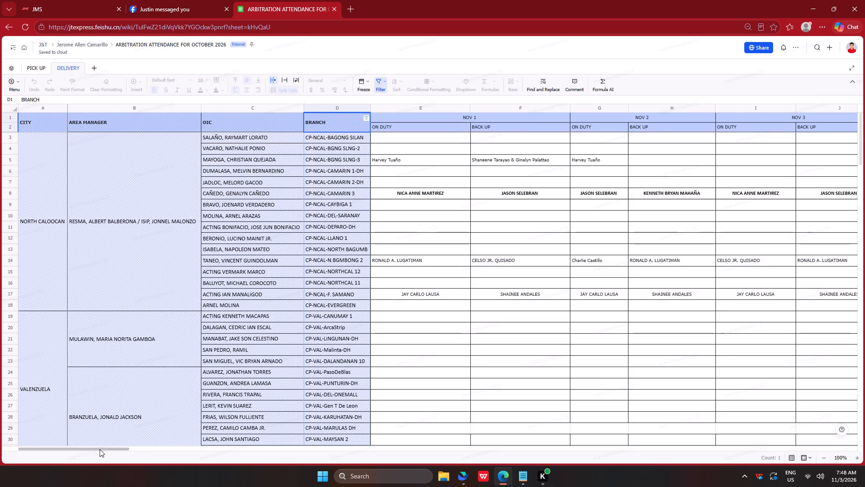
Look through the November date columns of the DELIVERY sheet to review the on-duty and back-up entries.
left_click_drag(105, 450, 112, 449)
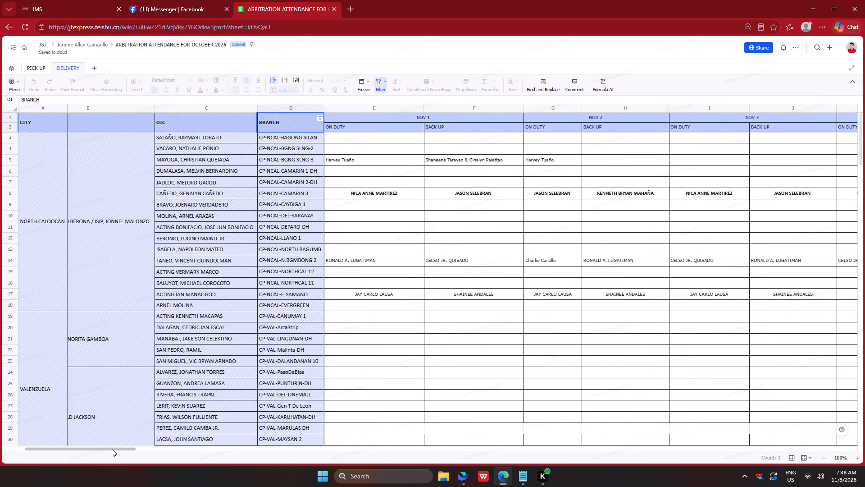
left_click_drag(112, 449, 71, 445)
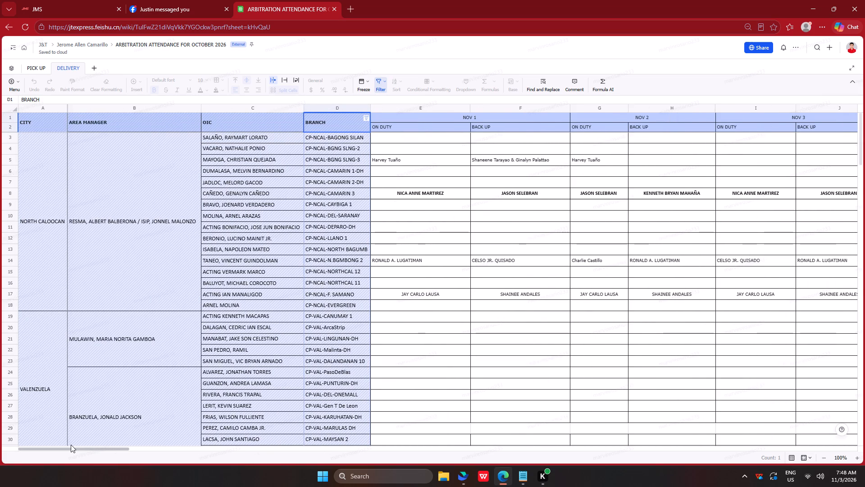
left_click_drag(71, 445, 127, 438)
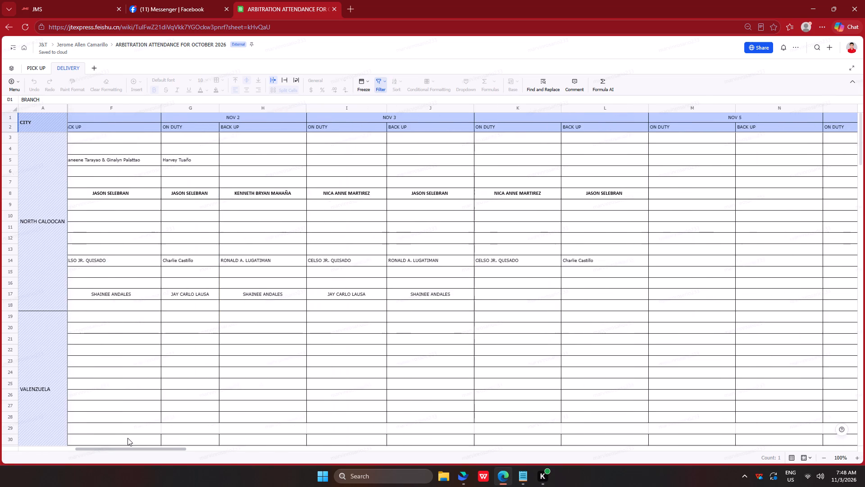
left_click_drag(127, 438, 260, 440)
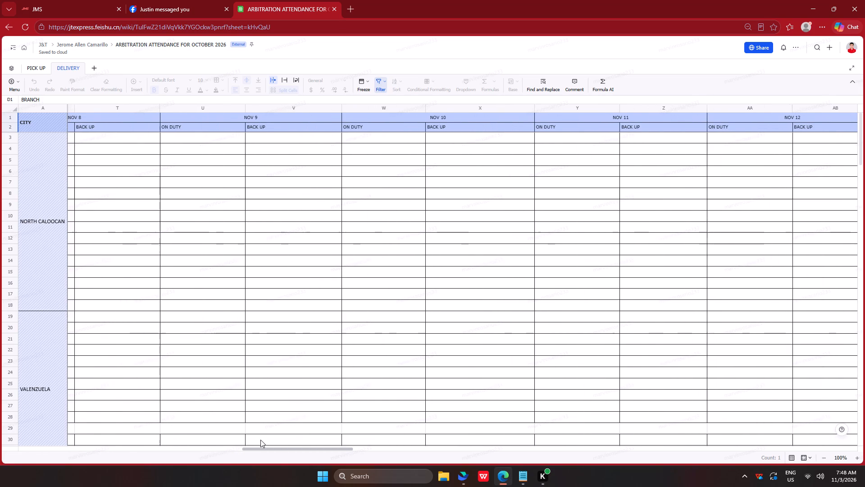
left_click_drag(260, 440, 33, 428)
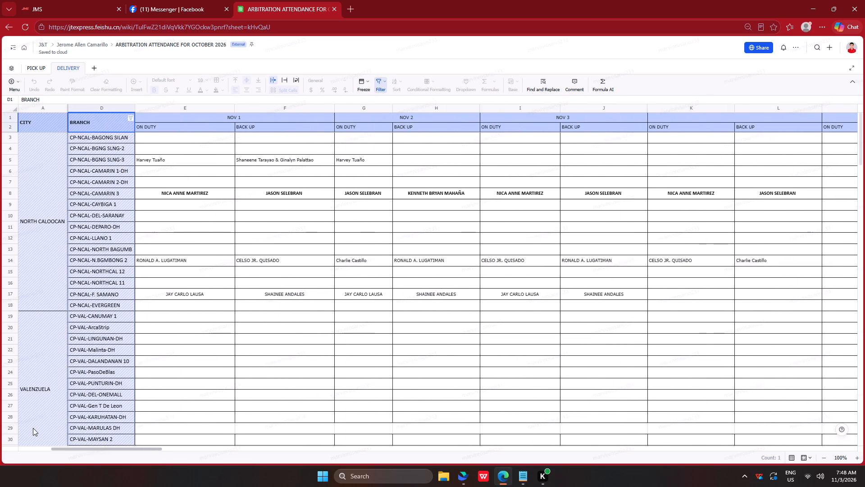
left_click_drag(33, 428, 32, 428)
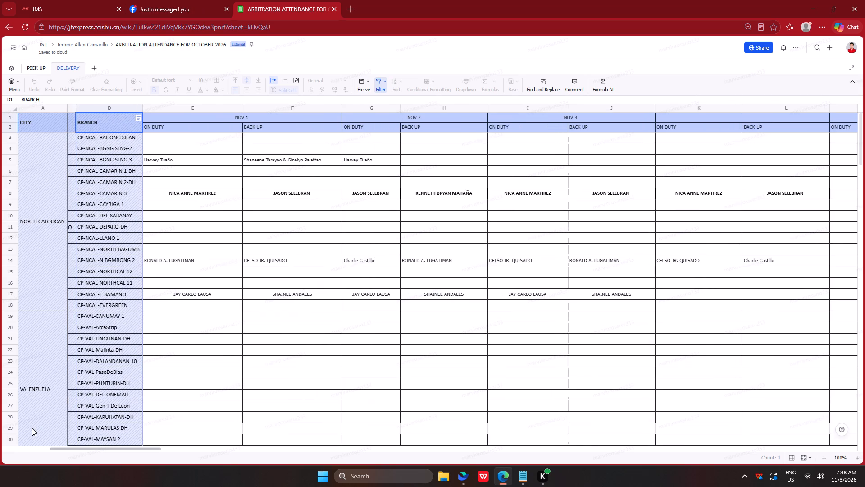
left_click_drag(32, 428, 7, 433)
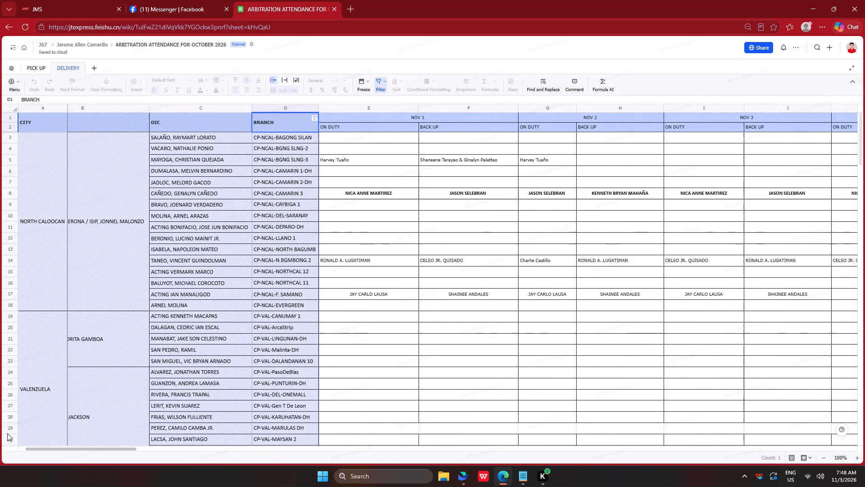
left_click_drag(7, 433, 0, 435)
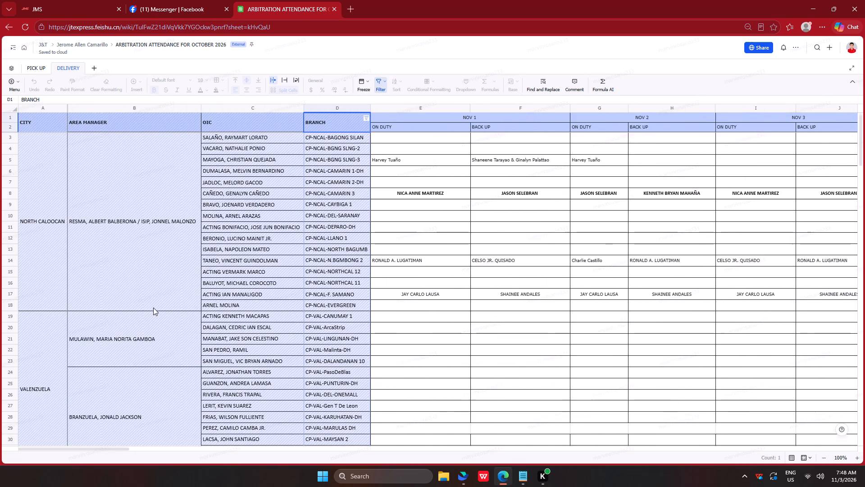
Examine the OIC names listed for the South Caloocan rows.
scroll(153, 308, "down", 7)
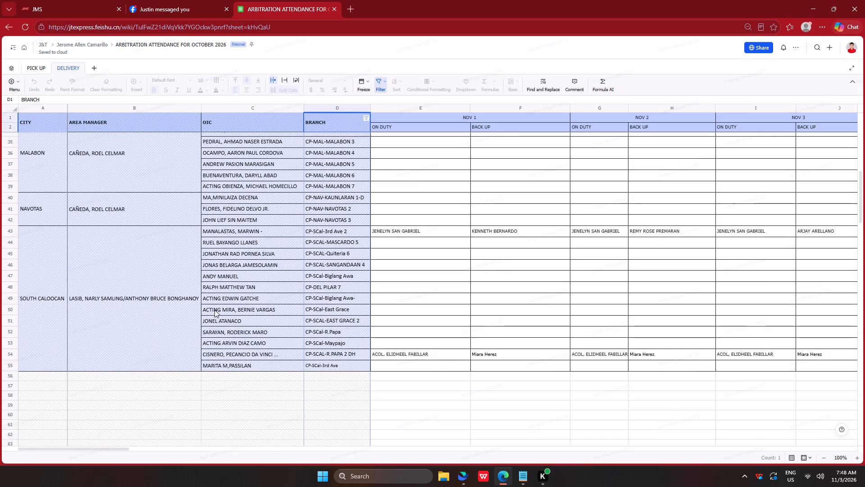
left_click(221, 235)
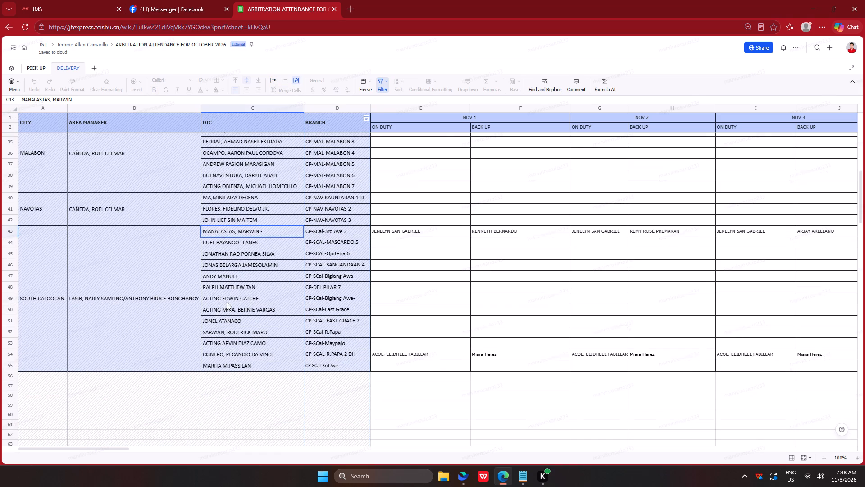
key("Down")
key("Down")
key("Down")
key("Down")
key("Down")
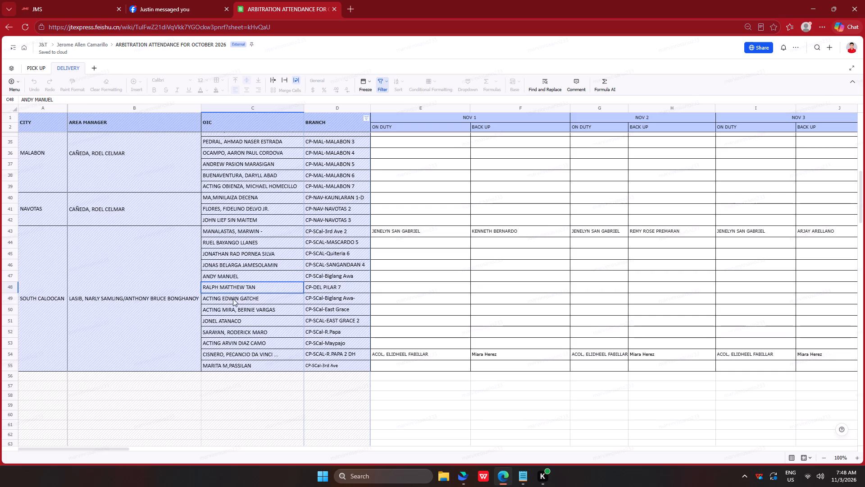
Check the South Caloocan branch list for the CP-SCal-3rd Ave row and its OIC.
left_click(343, 228)
key("Down")
key("Down")
key("Down")
key("Down")
key("Down")
key("Down")
key("Down")
key("Down")
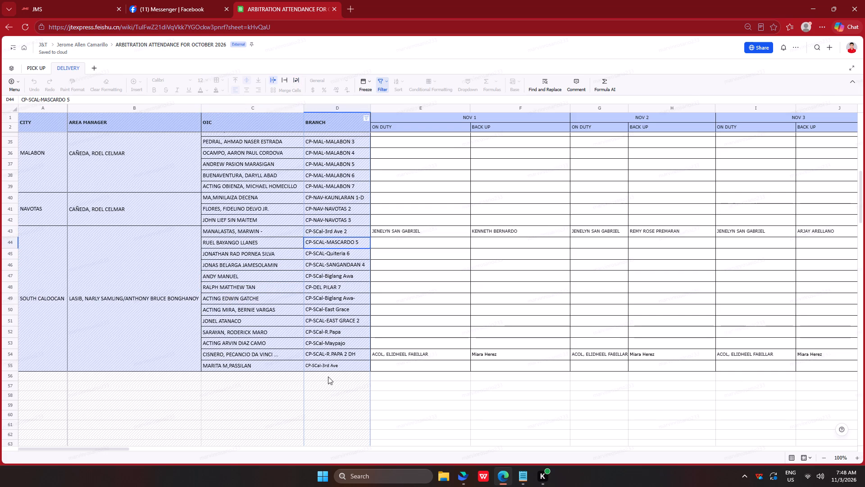
key("Down")
key("Down")
key("Down")
key("Down")
key("Down")
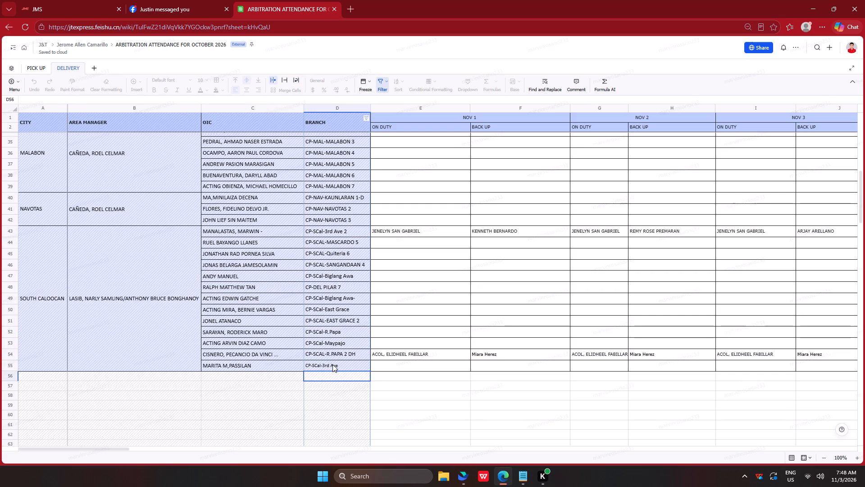
key("Up")
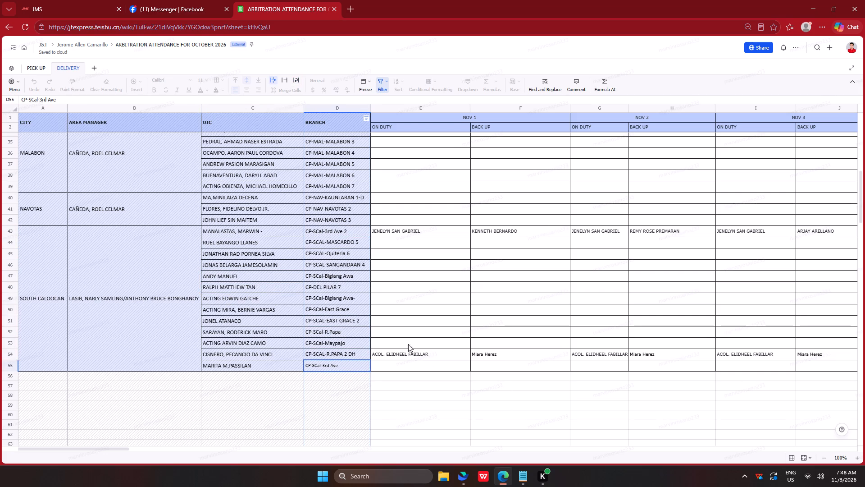
left_click(433, 321)
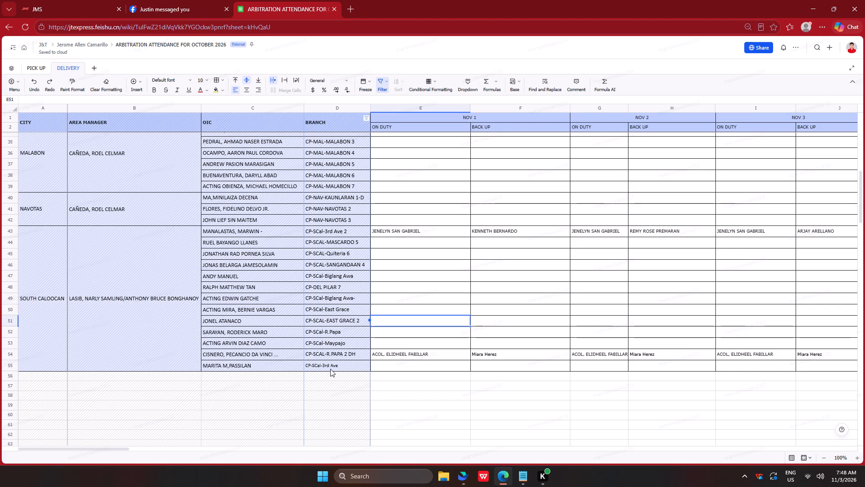
left_click(330, 369)
left_click(336, 352)
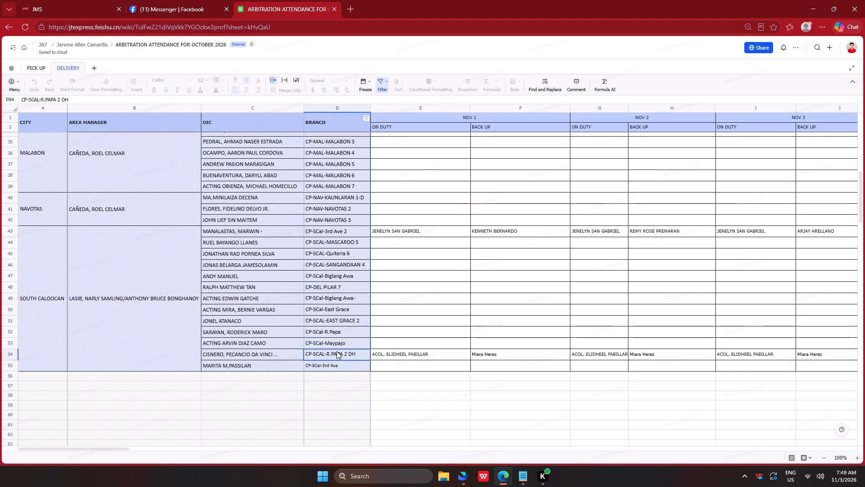
left_click(336, 368)
left_click(241, 363)
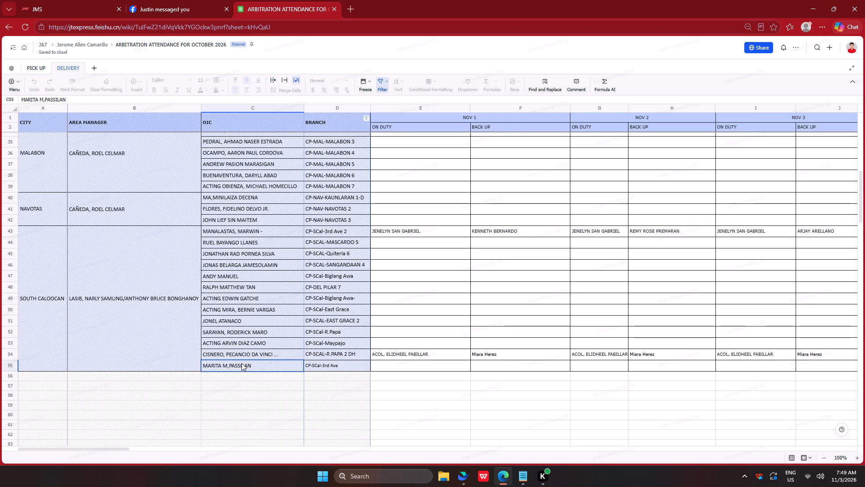
Enter the account holder's name as NOV 1 ON DUTY in the CP-SCal-3rd Ave row.
left_click(378, 366)
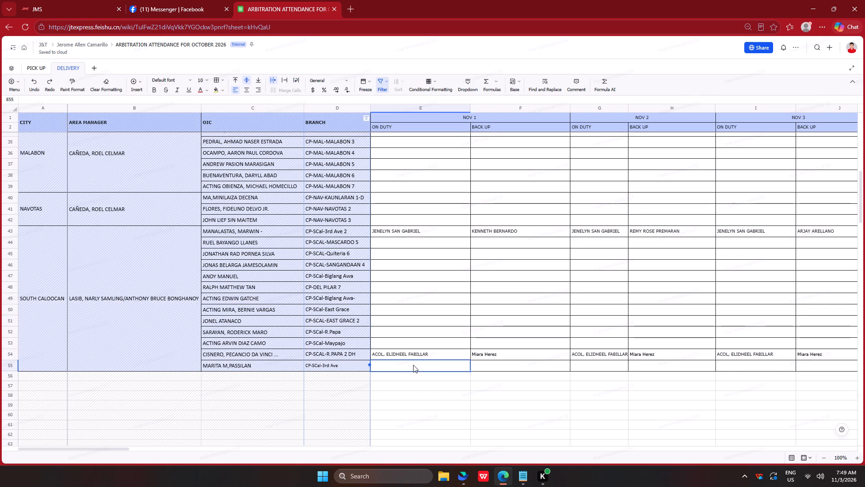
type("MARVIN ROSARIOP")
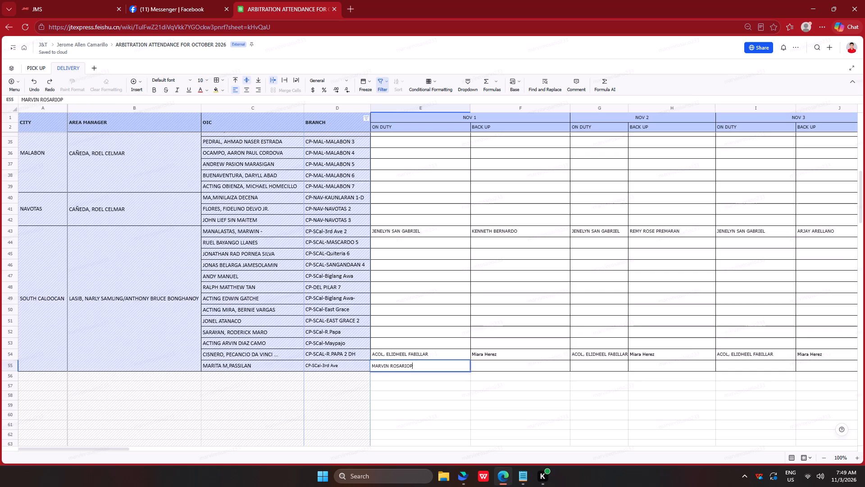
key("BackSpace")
left_click(481, 409)
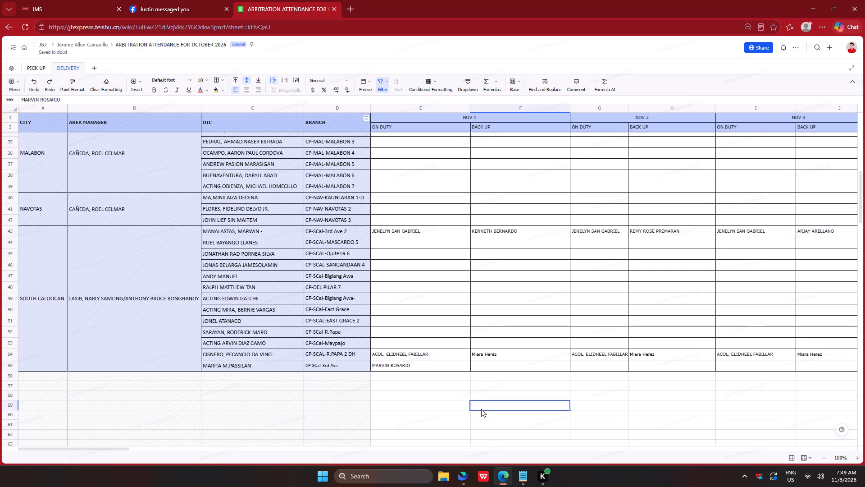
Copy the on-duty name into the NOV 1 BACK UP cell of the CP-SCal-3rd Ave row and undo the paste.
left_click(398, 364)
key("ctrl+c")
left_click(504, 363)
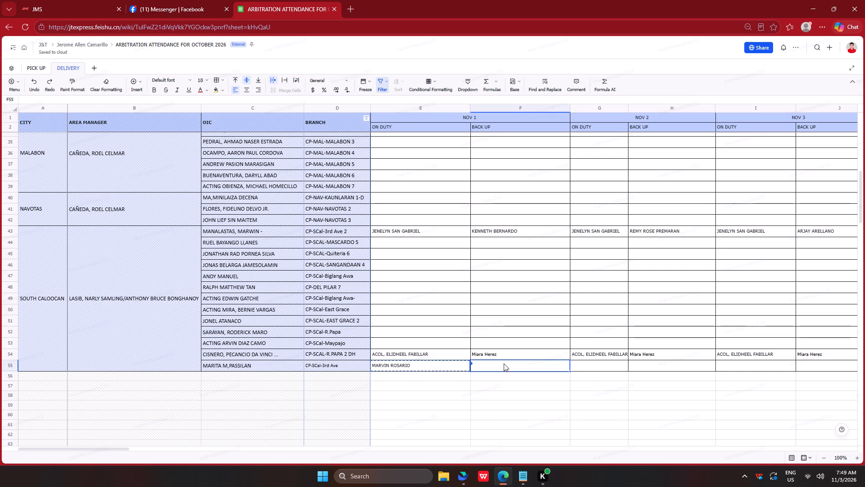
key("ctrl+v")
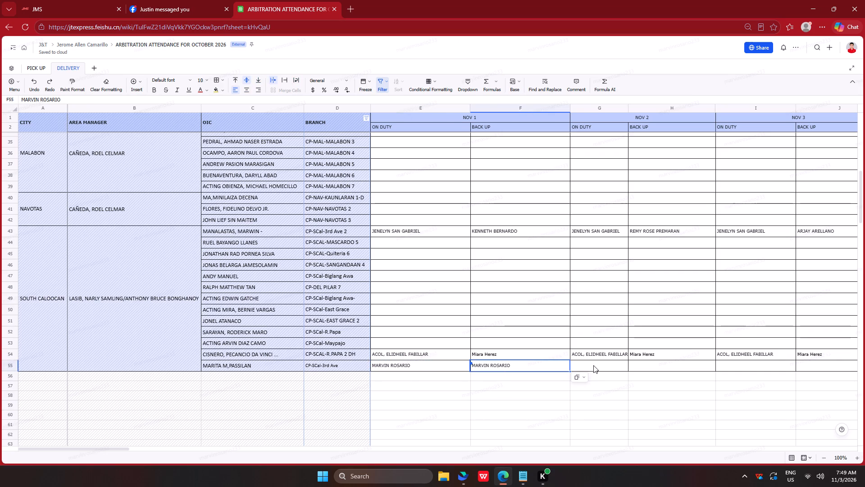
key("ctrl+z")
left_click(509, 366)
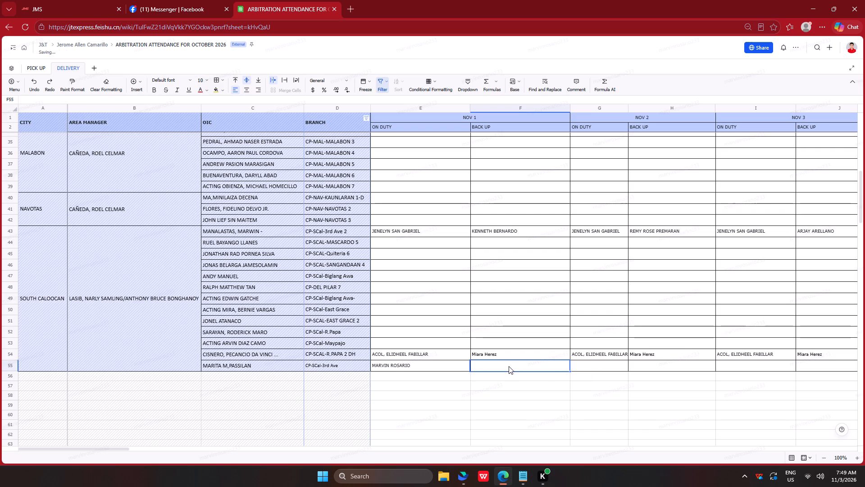
Enter the back-up person's name in the NOV 1 BACK UP cell of the CP-SCal-3rd Ave row, correcting the surname's spelling.
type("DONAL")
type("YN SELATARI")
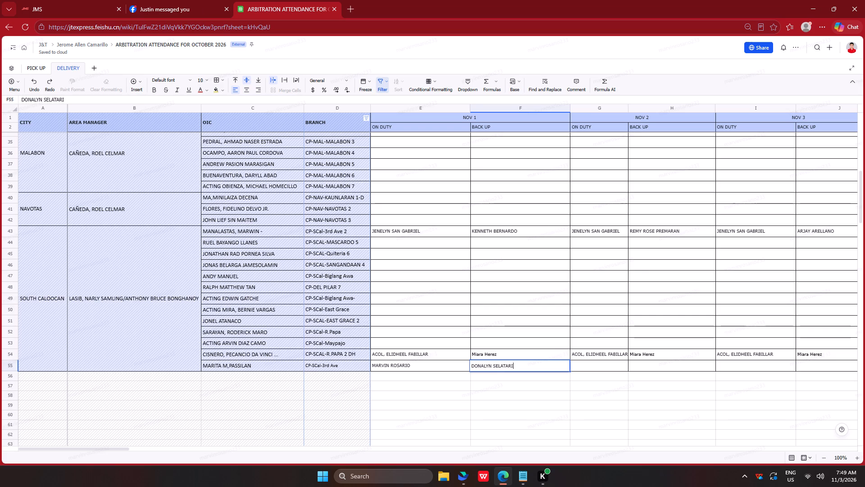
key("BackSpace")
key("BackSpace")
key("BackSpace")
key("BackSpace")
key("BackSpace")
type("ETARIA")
Copy the NOV 1 on-duty and back-up names into the matching NOV 2 cells of the CP-SCal-3rd Ave row.
left_click(409, 366)
key("ctrl+c")
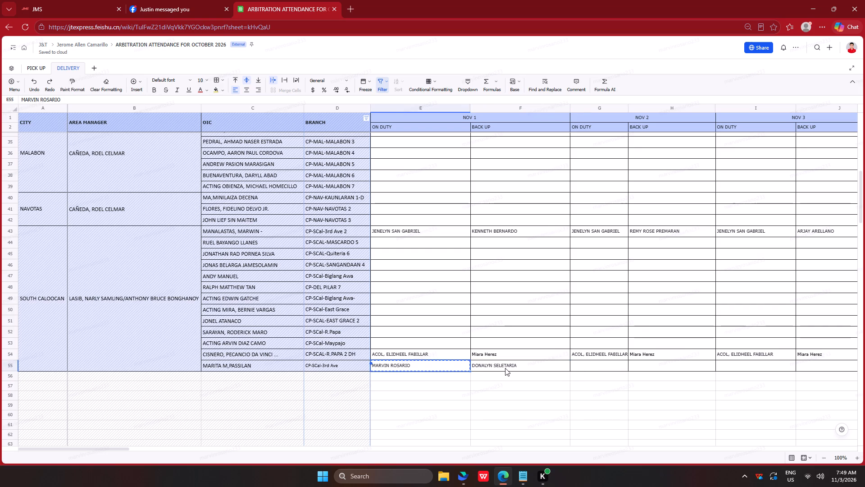
left_click(601, 362)
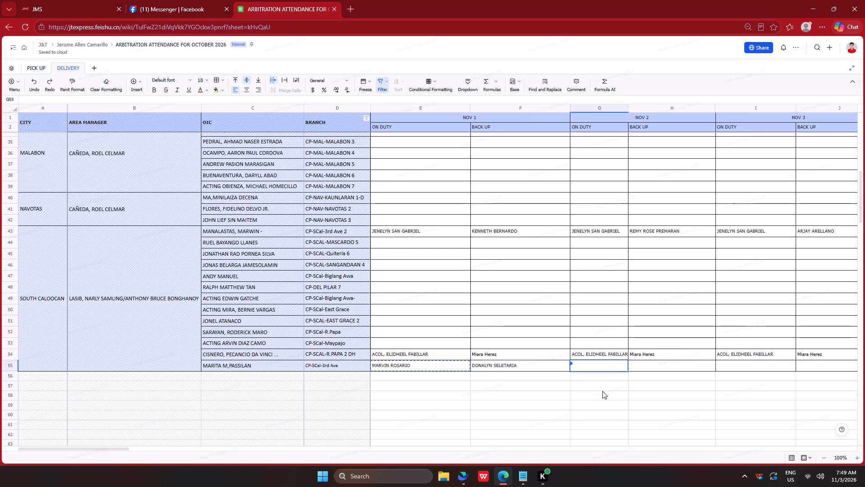
key("ctrl+v")
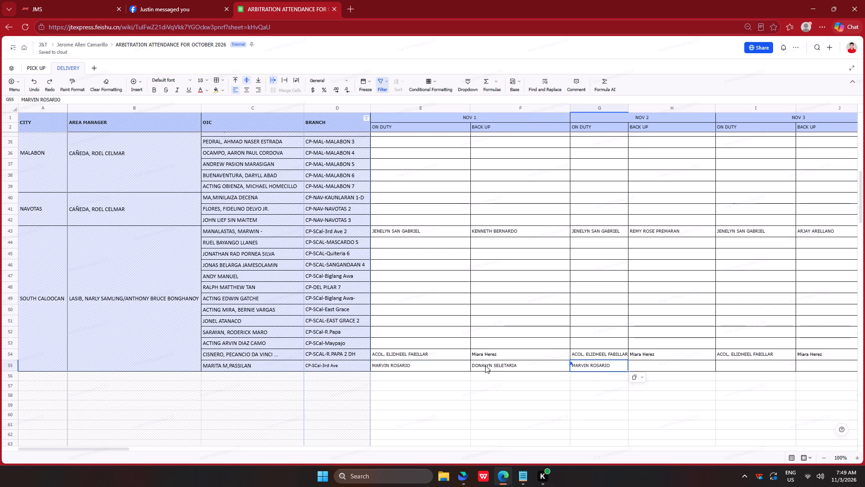
left_click(486, 365)
key("ctrl+c")
left_click(653, 367)
key("ctrl+v")
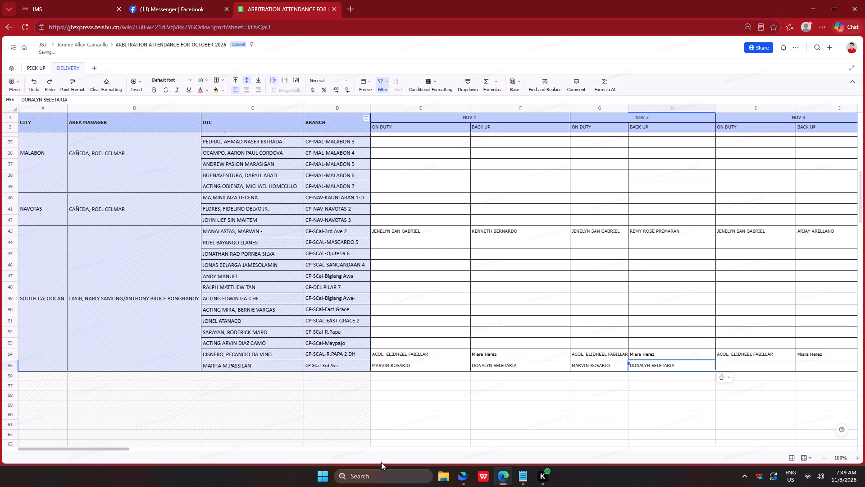
Fill the NOV 3 BACK UP and ON DUTY cells of the CP-SCal-3rd Ave row with the same back-up and on-duty names.
left_click_drag(118, 451, 118, 451)
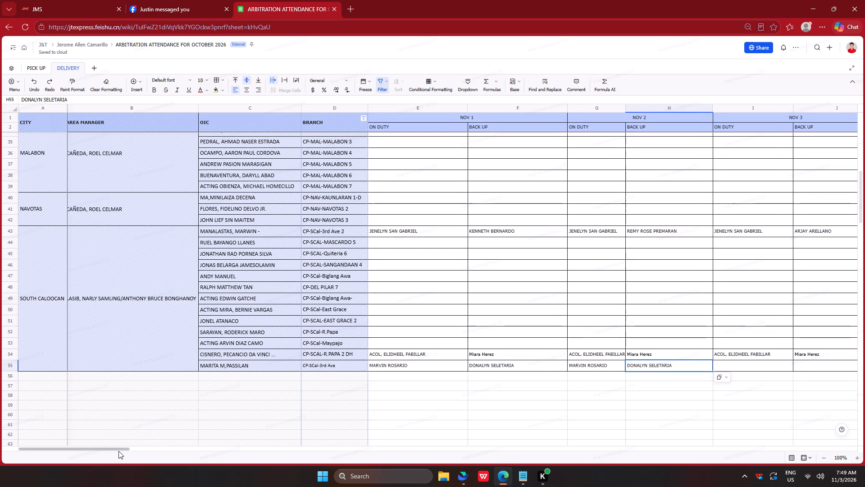
left_click_drag(118, 451, 147, 455)
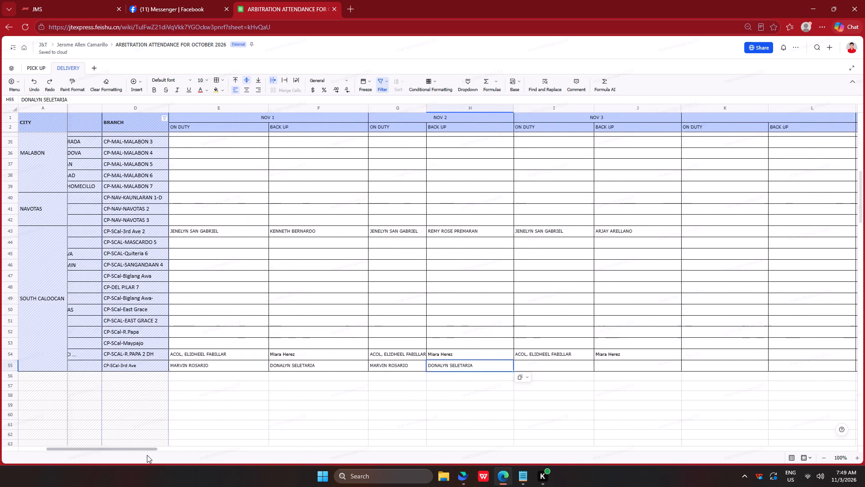
left_click_drag(147, 455, 157, 458)
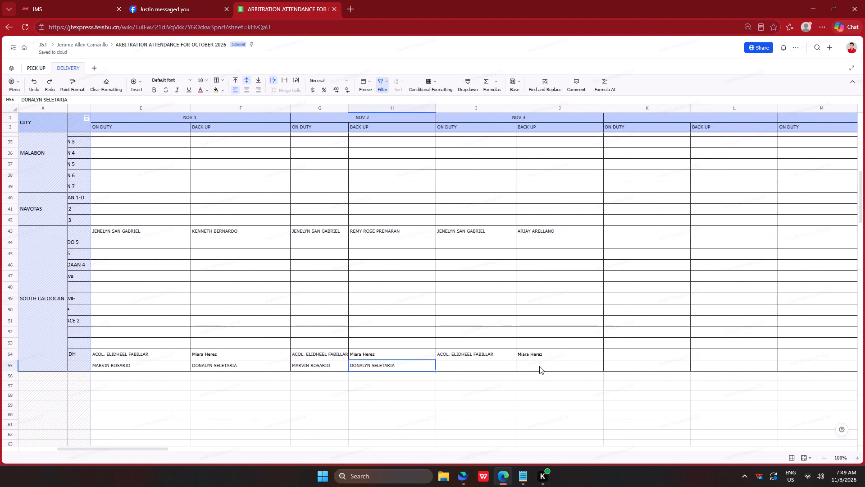
left_click(539, 366)
key("ctrl+v")
left_click(314, 365)
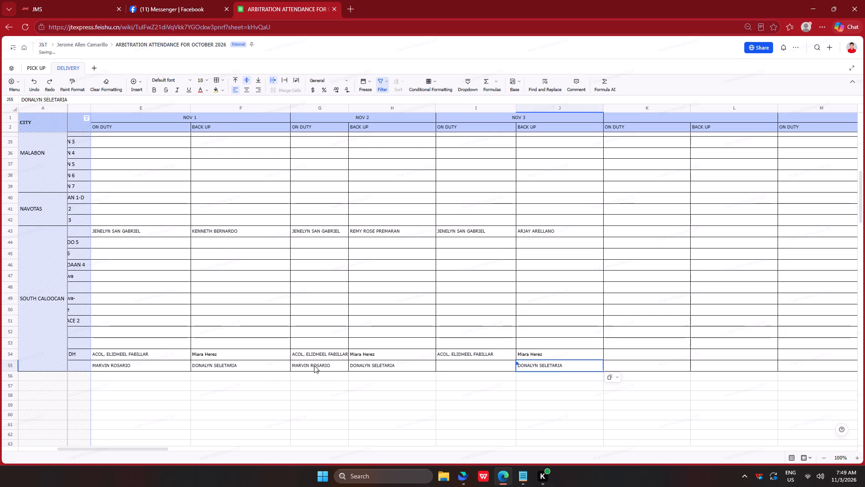
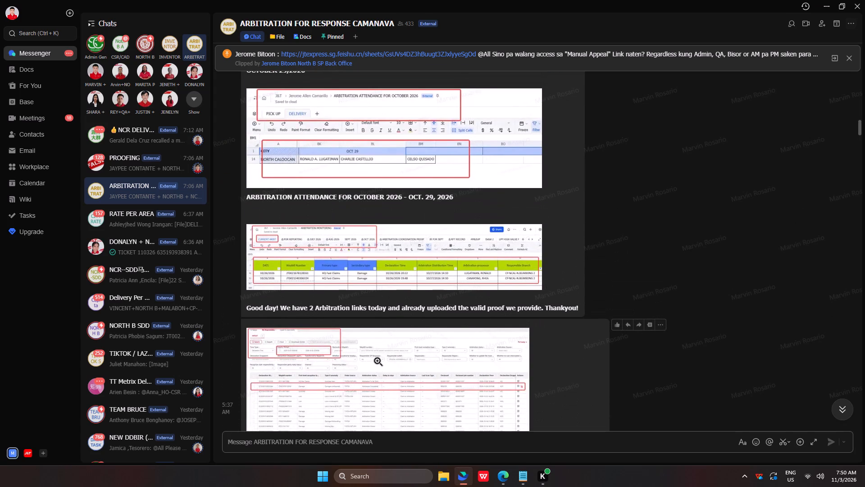
Examine the newest arbitration attendance and monitoring screenshots posted in the ARBITRATION FOR RESPONSE CAMANAVA chat.
scroll(390, 364, "down", 18)
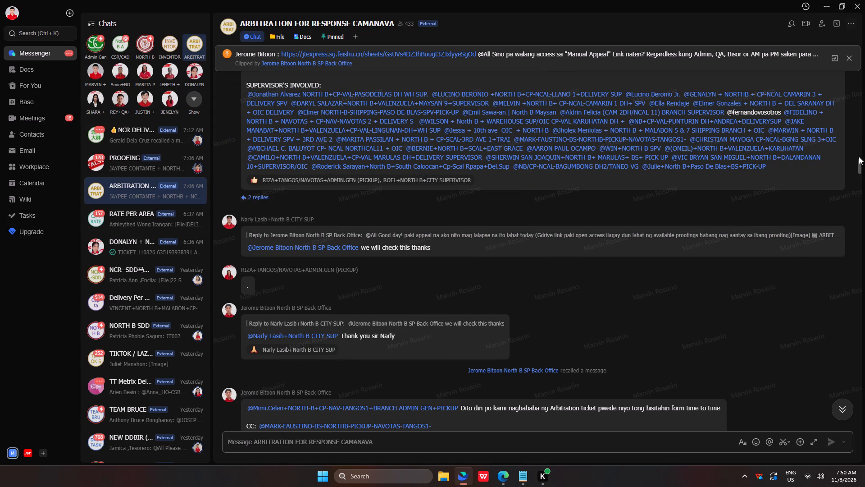
left_click_drag(860, 160, 861, 451)
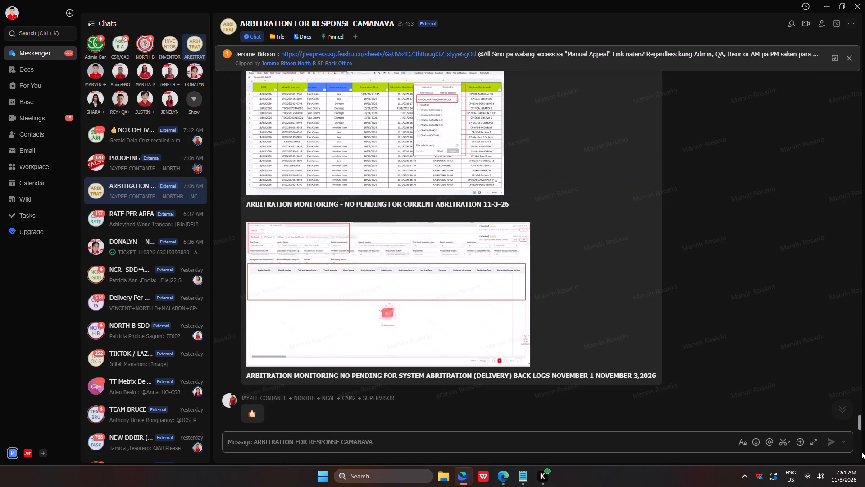
left_click_drag(861, 451, 863, 471)
scroll(665, 375, "up", 4)
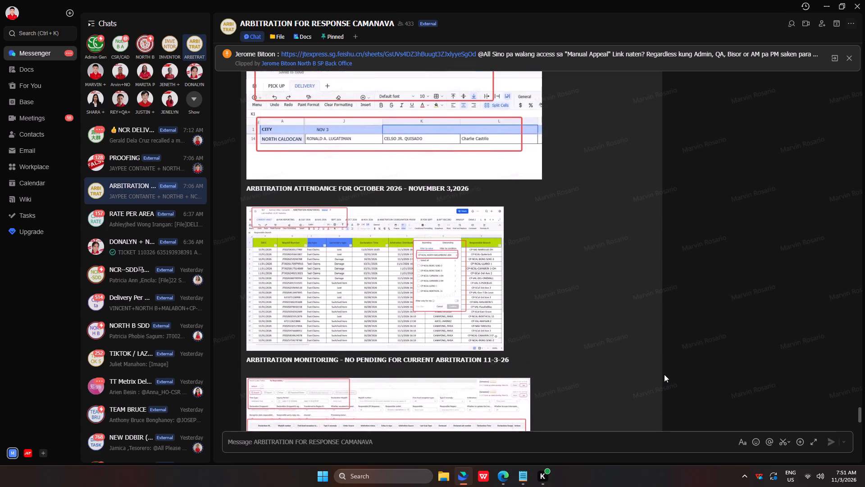
key("alt+Tab")
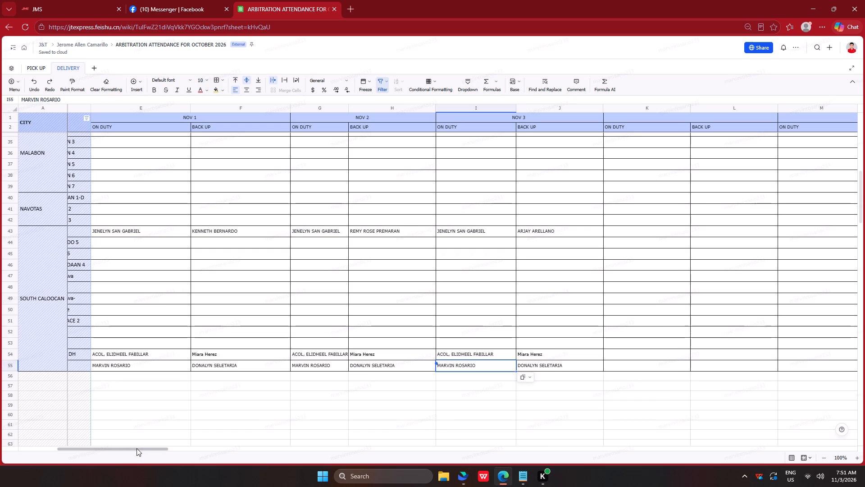
key("alt+Tab")
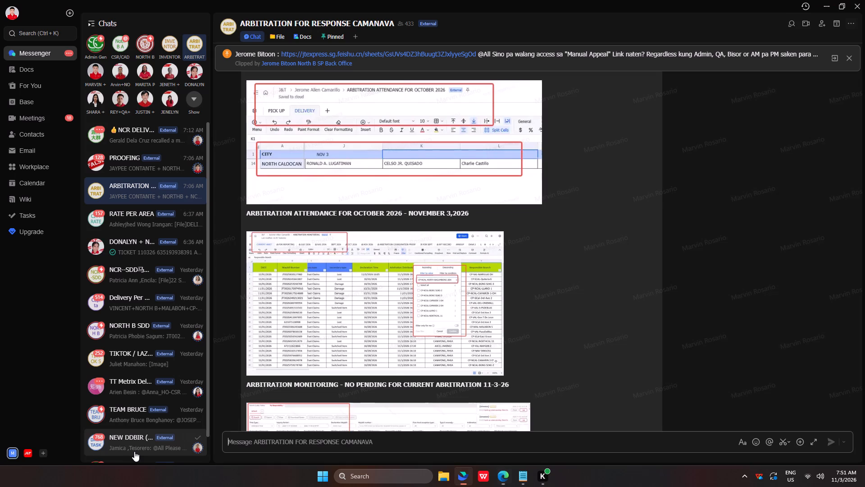
key("alt+Tab")
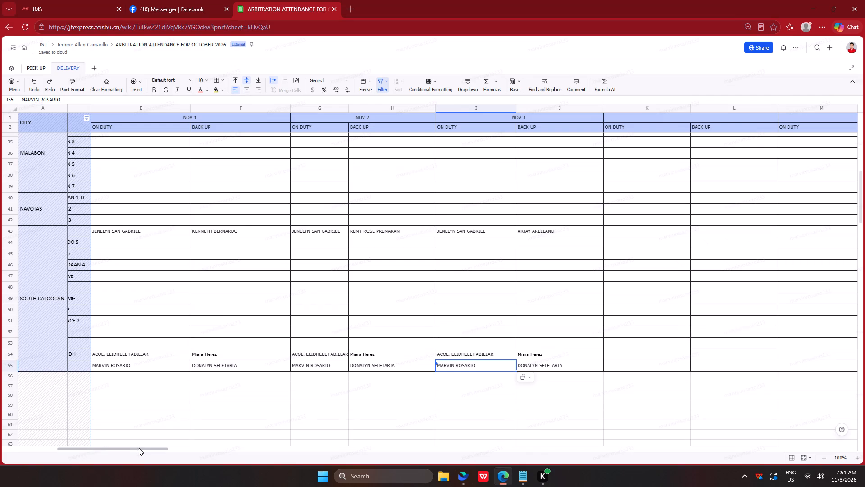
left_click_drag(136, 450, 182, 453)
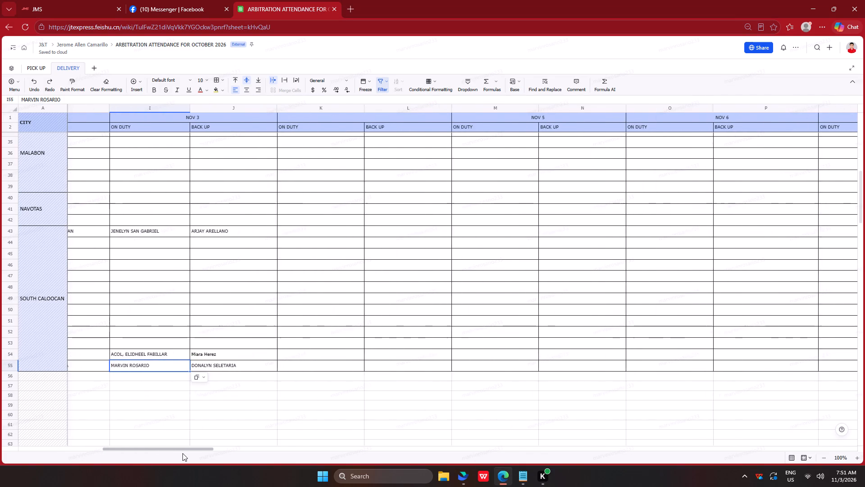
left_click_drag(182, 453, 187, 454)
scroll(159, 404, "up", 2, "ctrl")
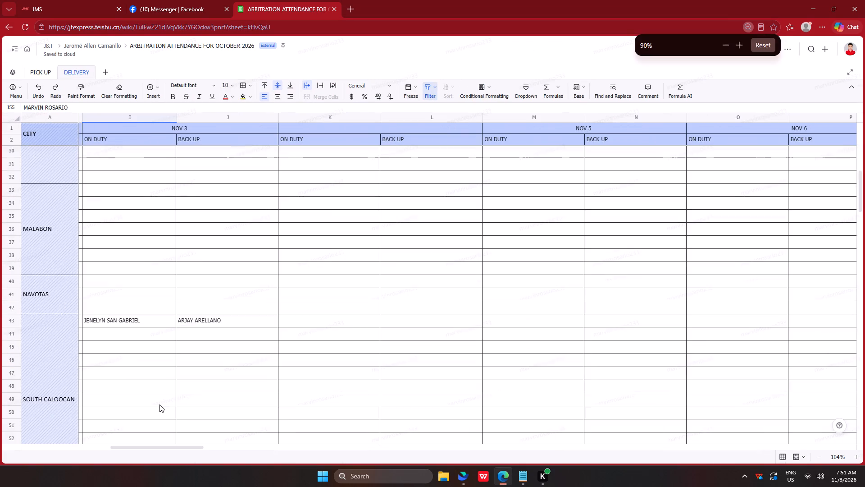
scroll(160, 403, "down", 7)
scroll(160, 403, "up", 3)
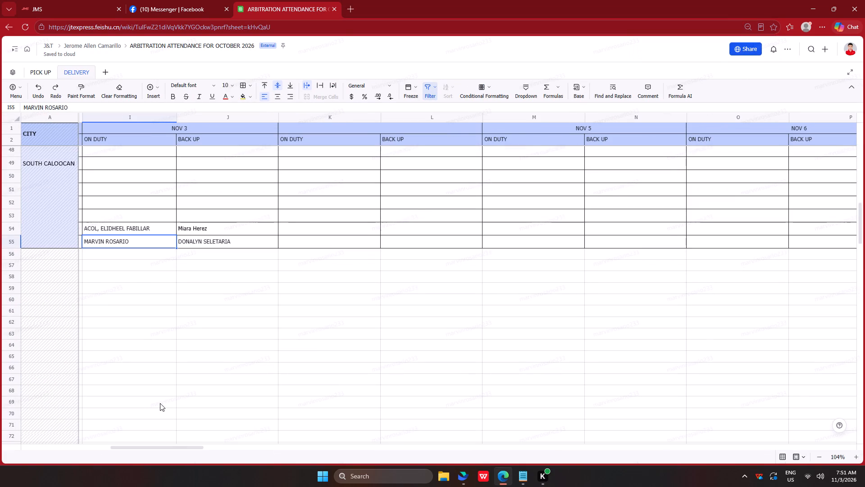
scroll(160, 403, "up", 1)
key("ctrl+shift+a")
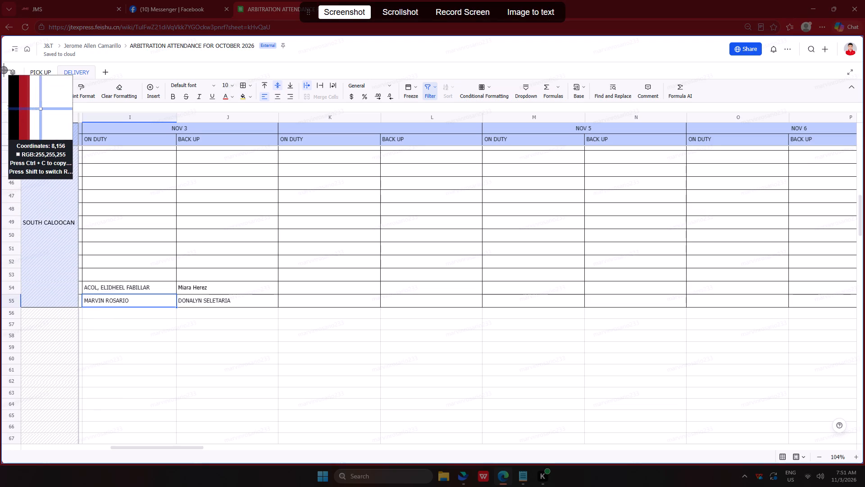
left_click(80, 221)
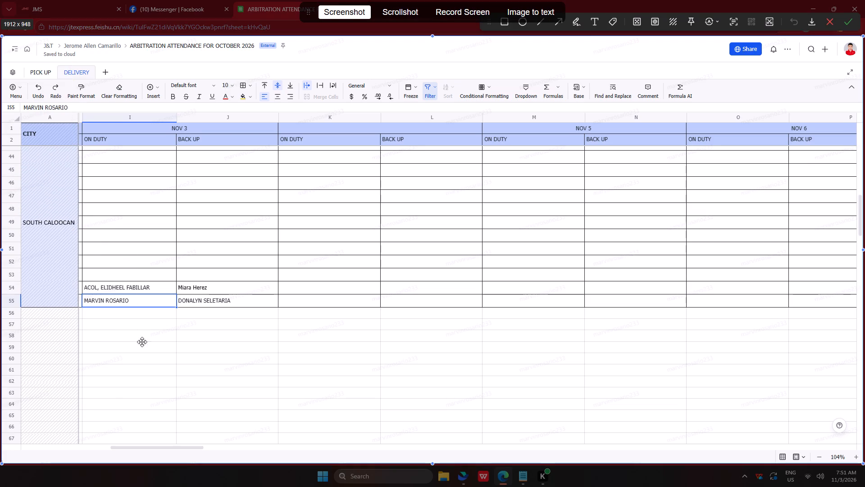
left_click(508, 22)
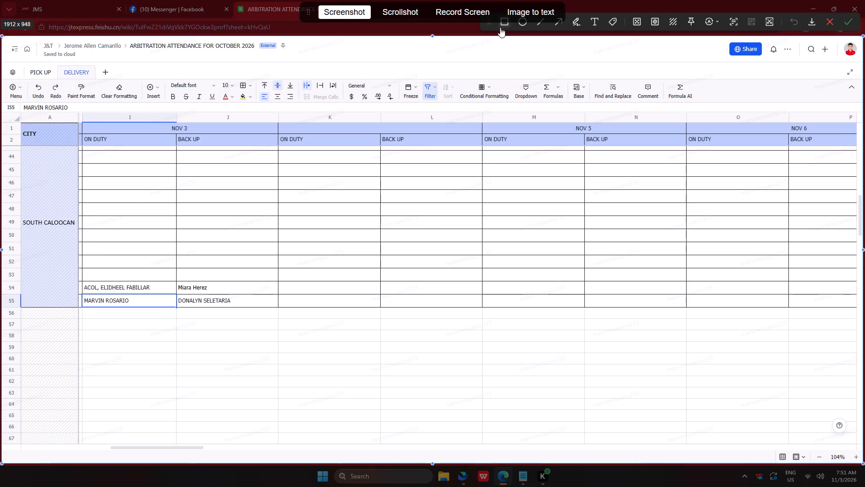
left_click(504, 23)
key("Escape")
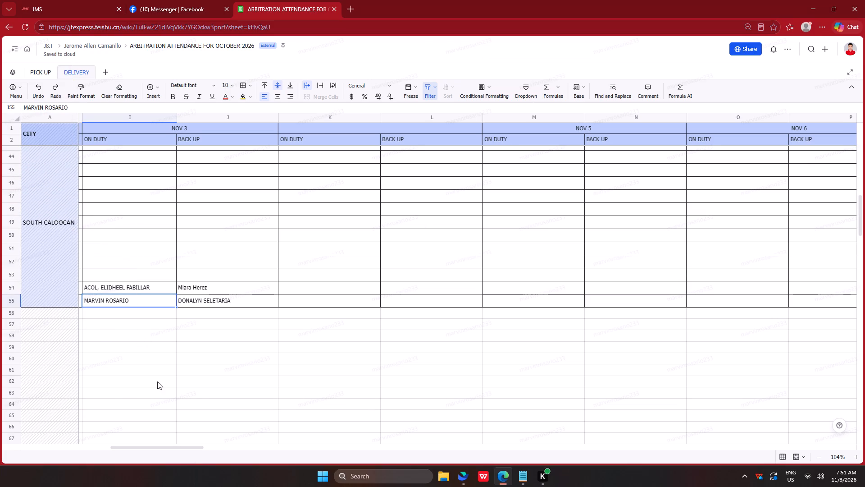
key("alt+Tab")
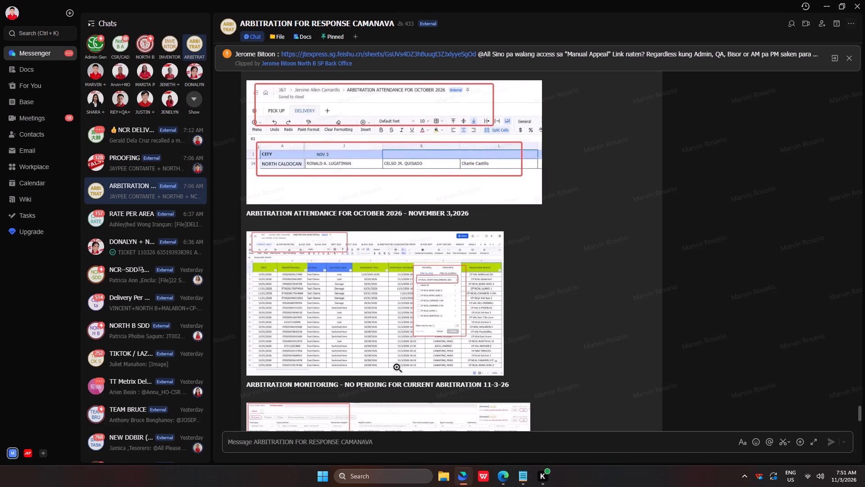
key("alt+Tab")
Filter the BRANCH column of the DELIVERY sheet by the keyword 3rd so only CP-SCal-3rd Ave is selected.
left_click_drag(189, 447, 0, 440)
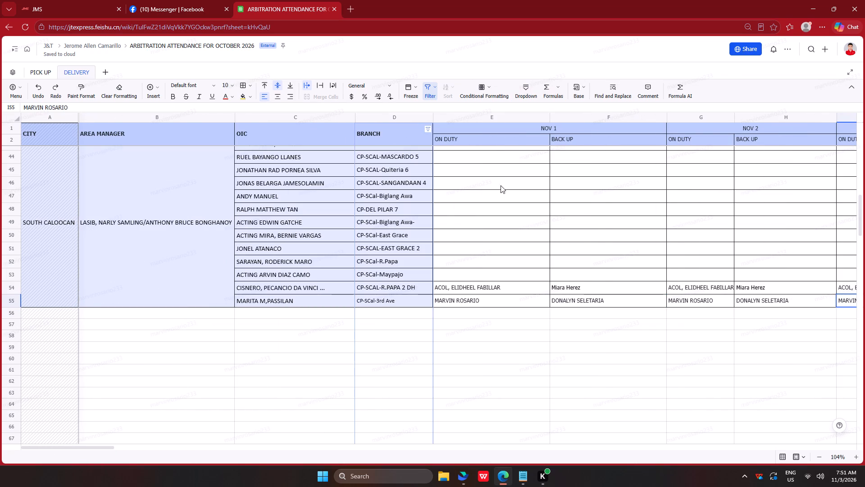
left_click(427, 129)
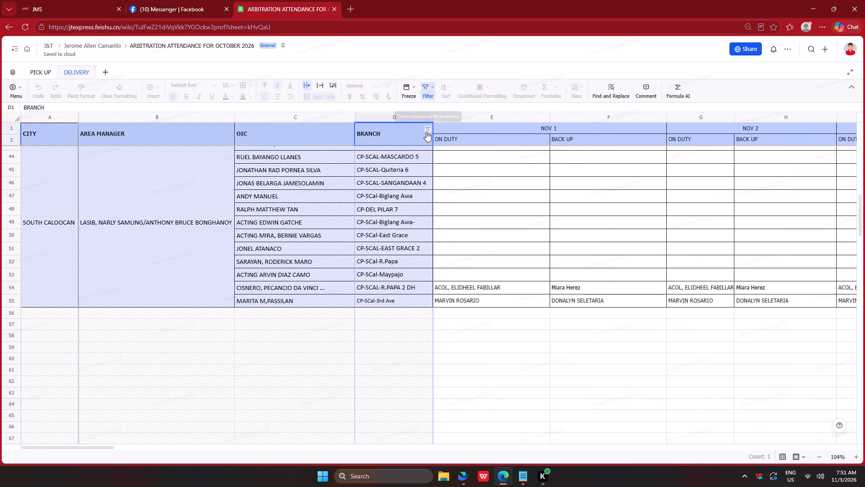
left_click(427, 131)
left_click(441, 175)
left_click(473, 153)
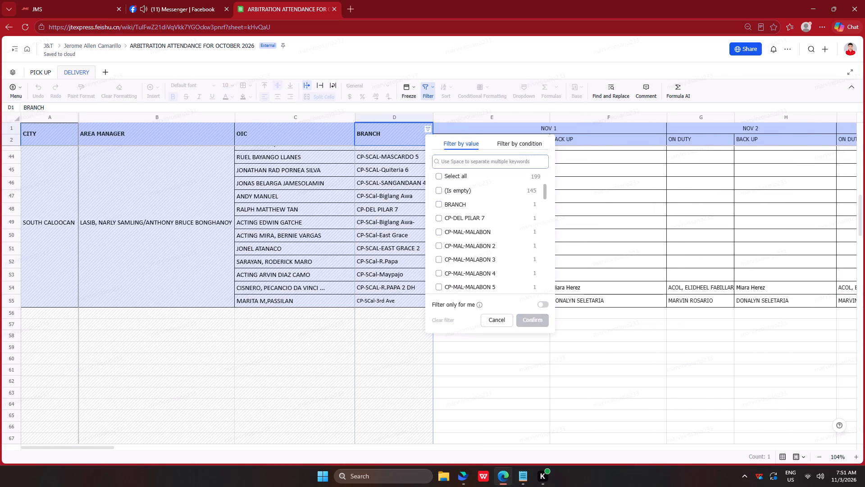
left_click(468, 159)
key("3")
key("r")
key("d")
left_click(438, 190)
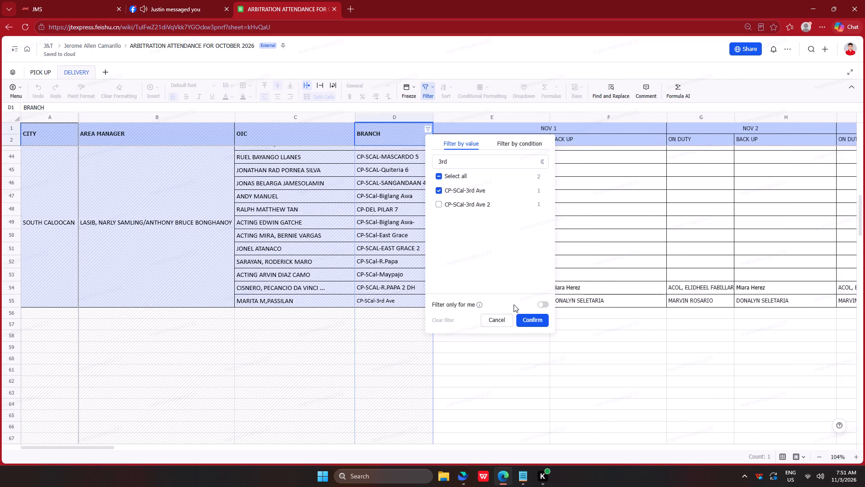
left_click(531, 326)
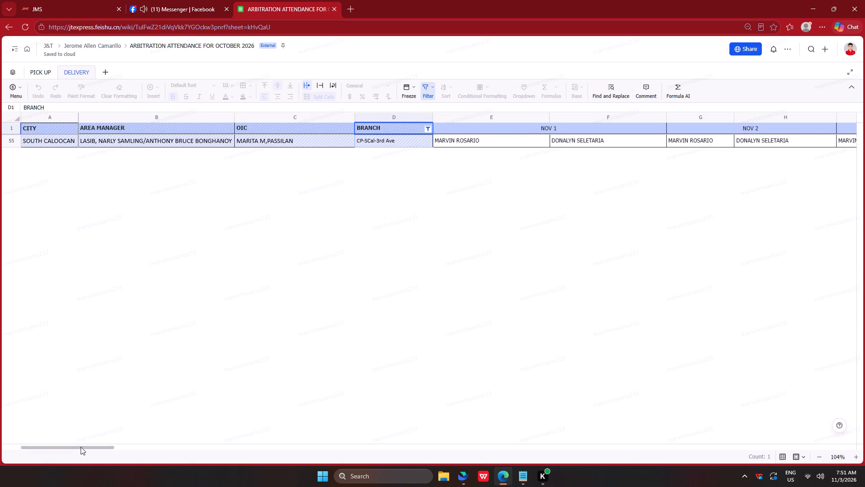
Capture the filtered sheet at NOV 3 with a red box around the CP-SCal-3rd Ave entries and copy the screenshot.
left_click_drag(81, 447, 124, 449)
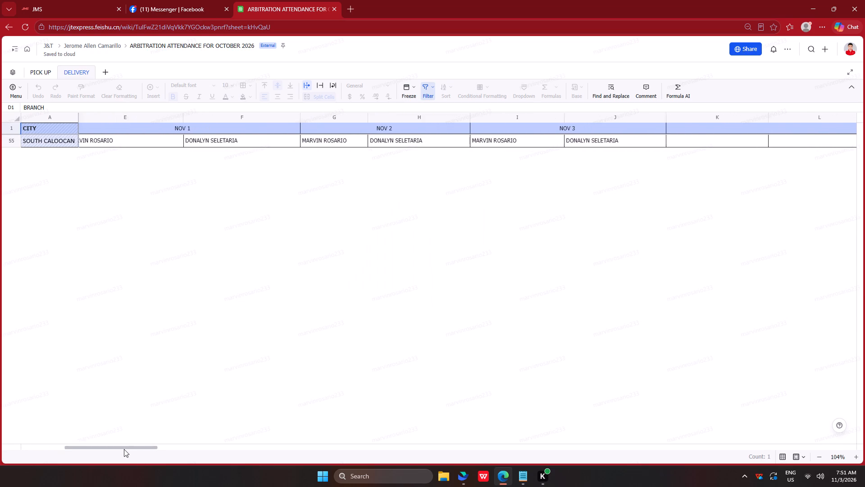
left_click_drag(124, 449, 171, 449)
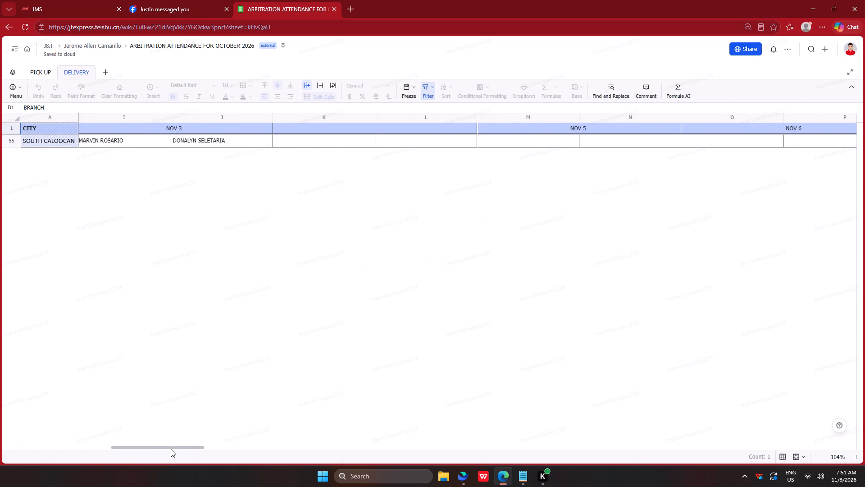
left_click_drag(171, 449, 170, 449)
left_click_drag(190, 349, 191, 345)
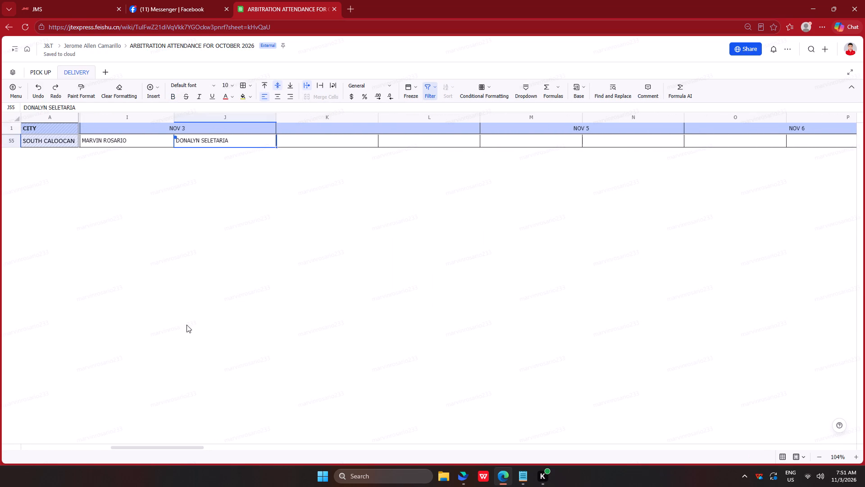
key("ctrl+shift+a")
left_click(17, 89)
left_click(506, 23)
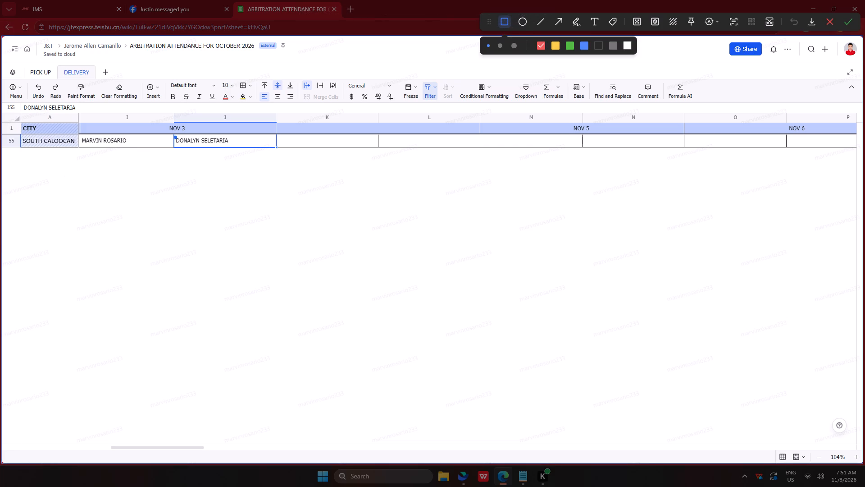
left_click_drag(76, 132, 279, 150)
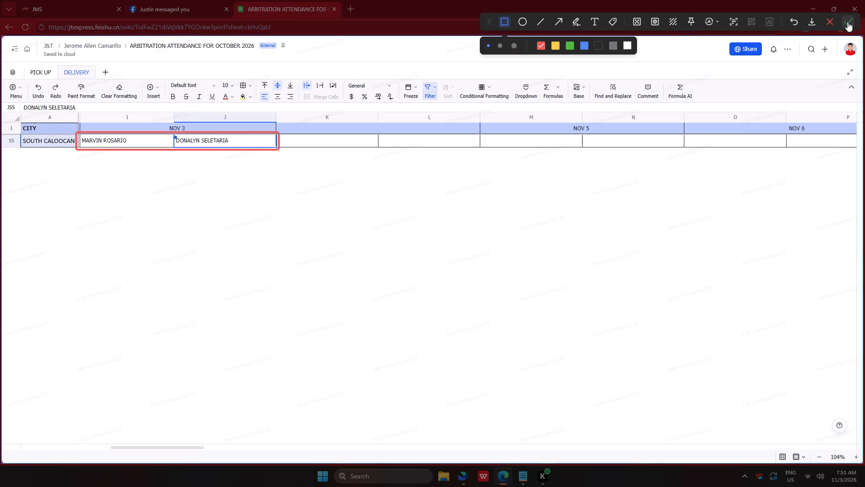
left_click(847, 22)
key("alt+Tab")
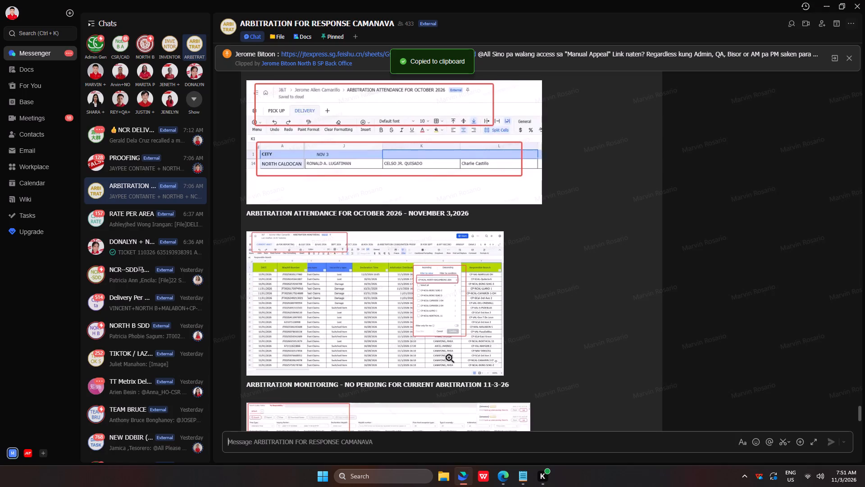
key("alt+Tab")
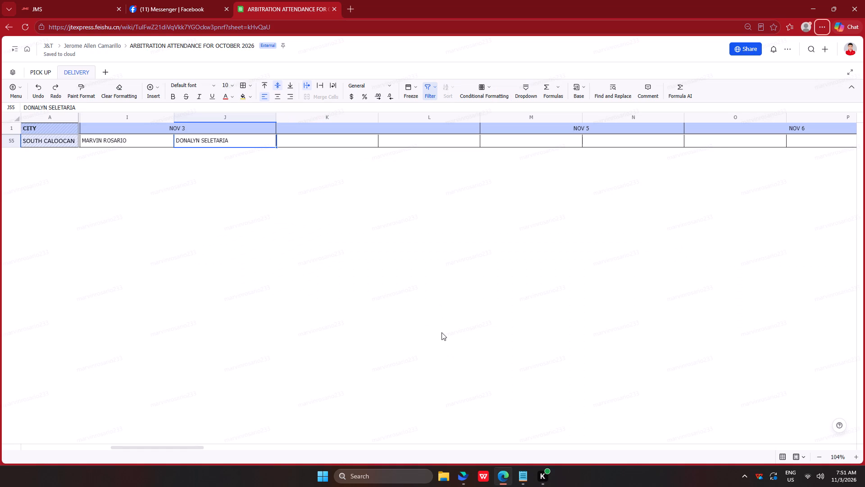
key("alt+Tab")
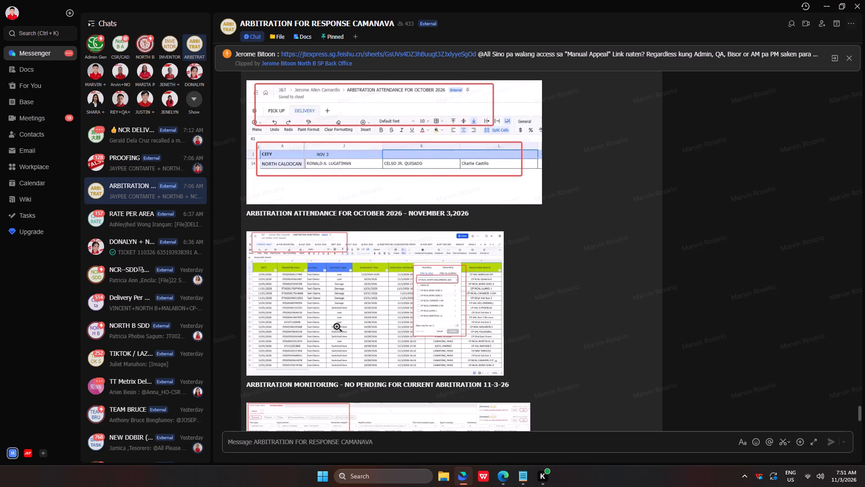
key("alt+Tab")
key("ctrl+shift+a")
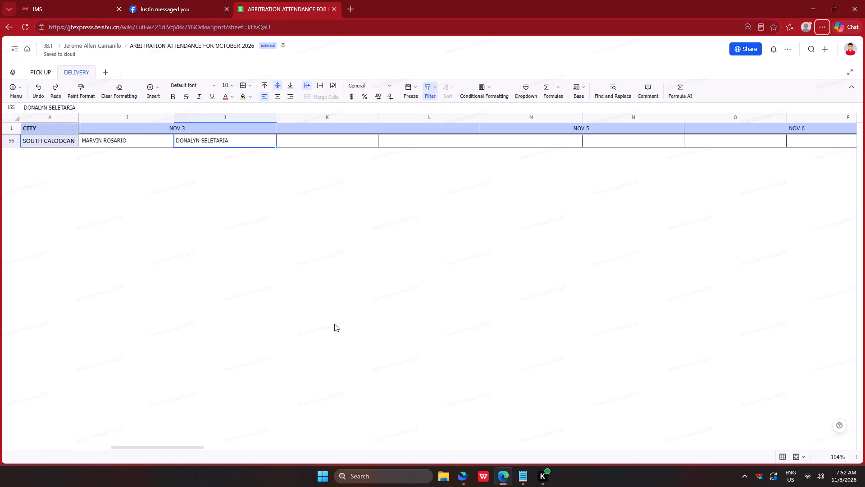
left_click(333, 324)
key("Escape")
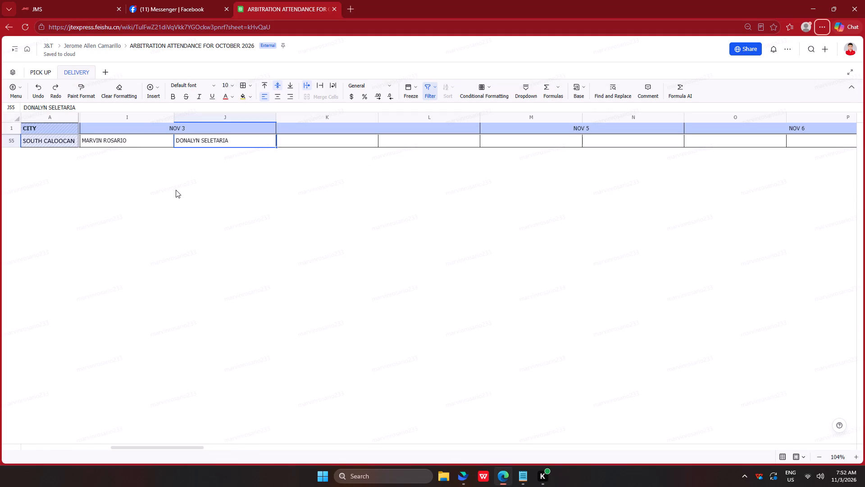
Capture the DELIVERY sheet from its title to the NOV 3 entries, box the document title and NOV 3 entries in red, and copy the screenshot.
key("ctrl+shift+a")
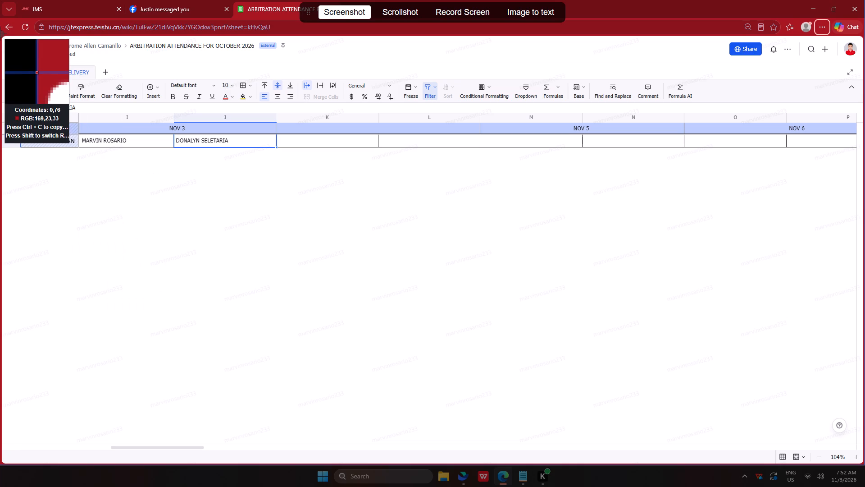
left_click_drag(0, 35, 864, 335)
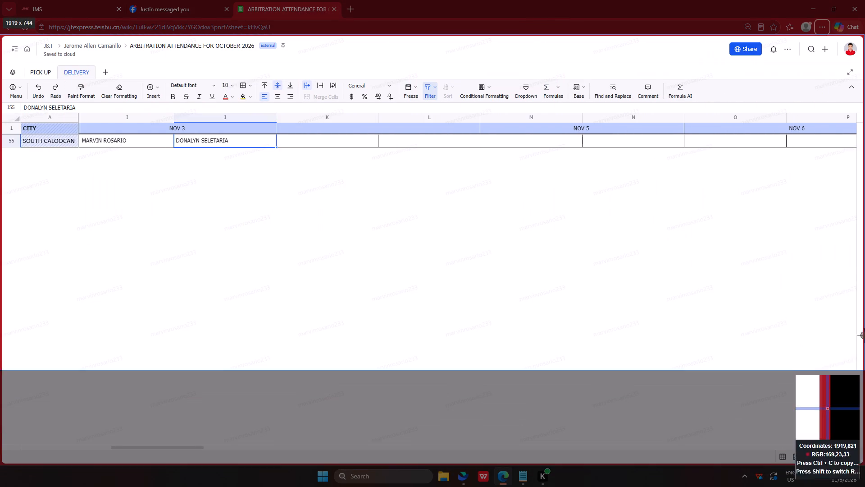
left_click_drag(864, 335, 863, 242)
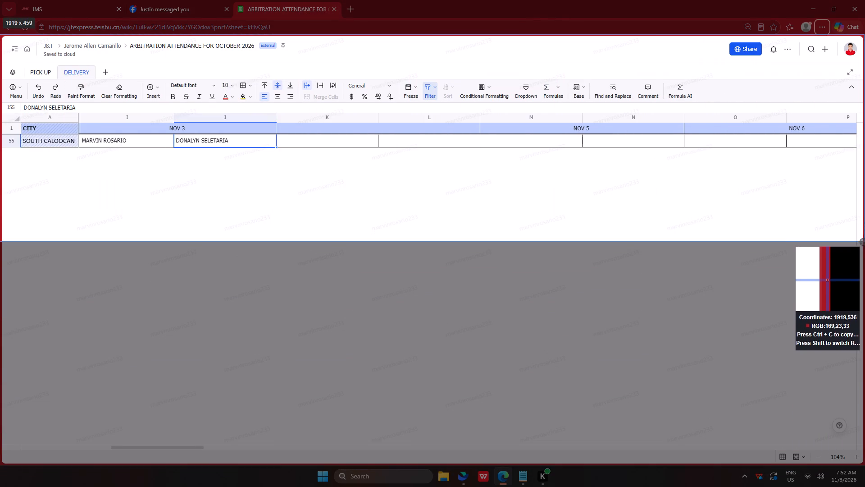
left_click_drag(863, 242, 481, 262)
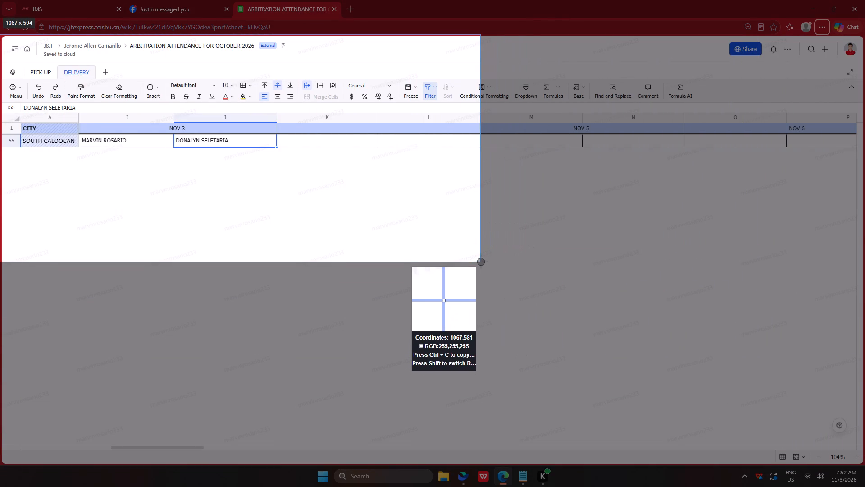
left_click_drag(481, 262, 486, 273)
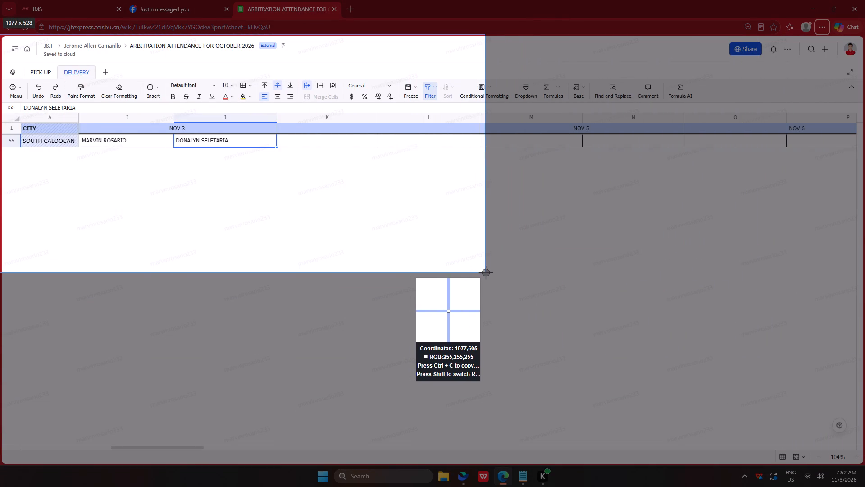
left_click_drag(486, 273, 514, 273)
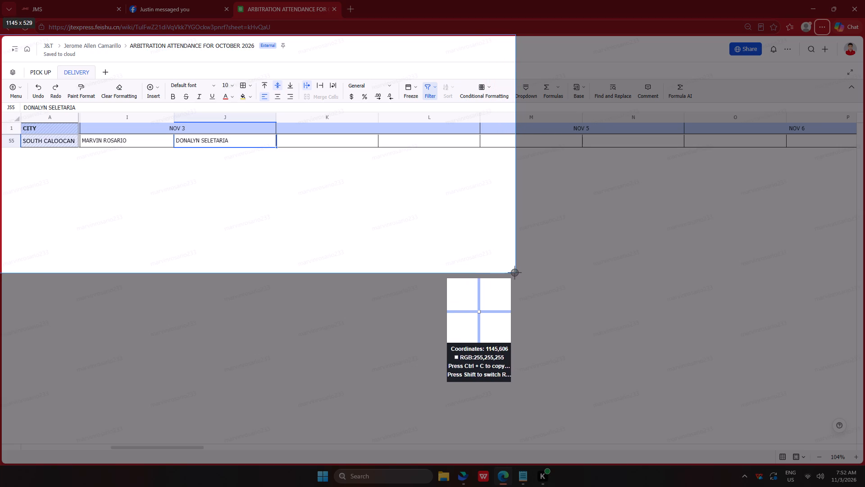
left_click_drag(514, 273, 513, 272)
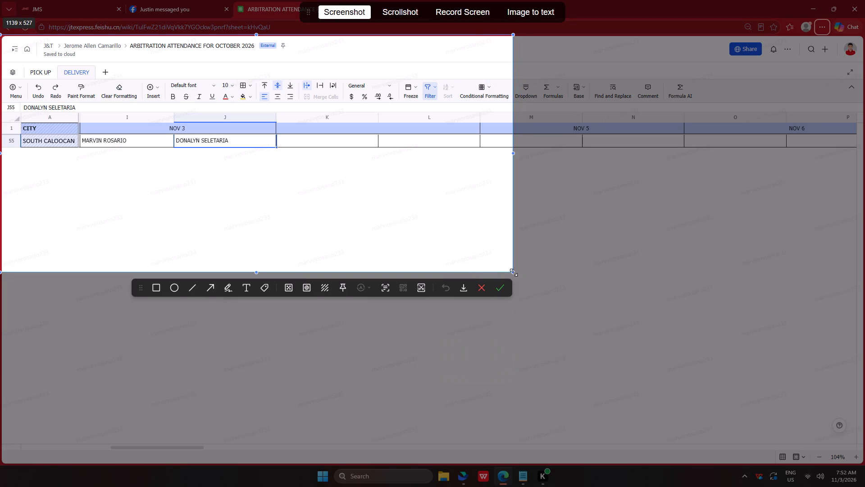
left_click(152, 287)
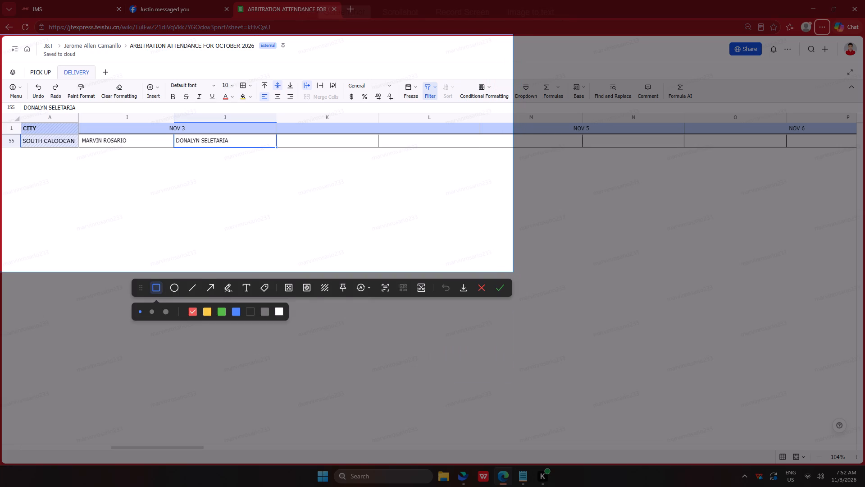
left_click_drag(124, 38, 290, 61)
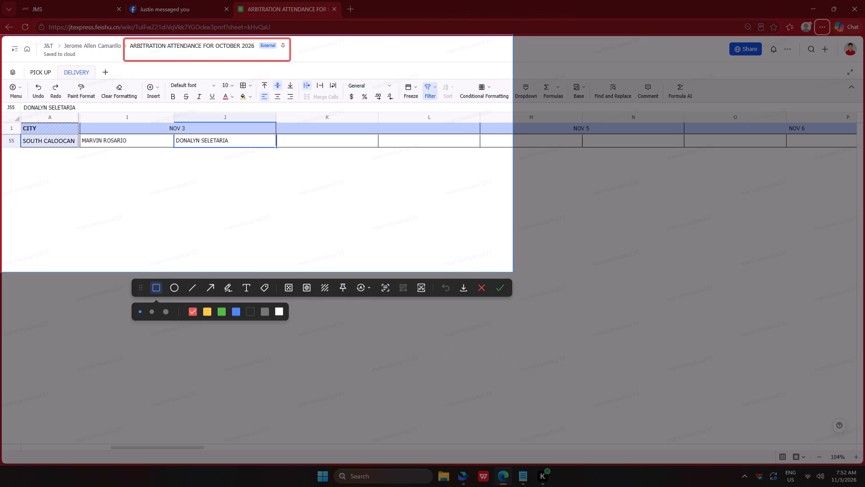
left_click_drag(290, 61, 291, 61)
left_click(290, 61)
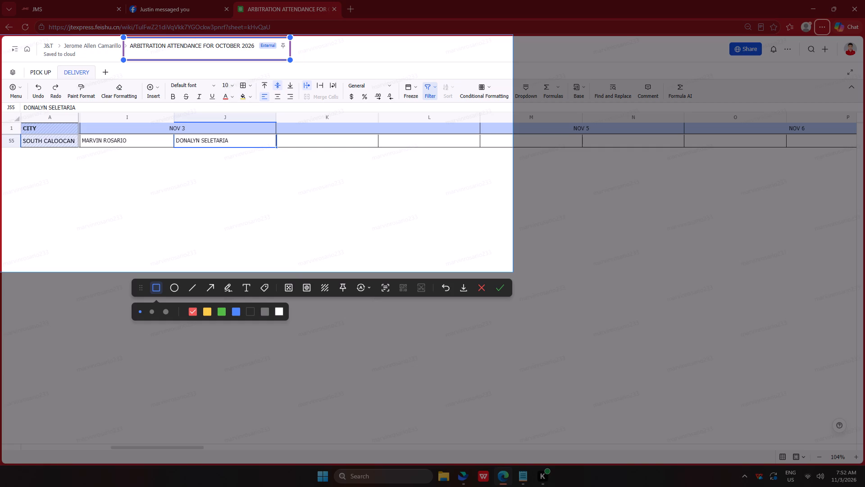
left_click_drag(77, 120, 273, 152)
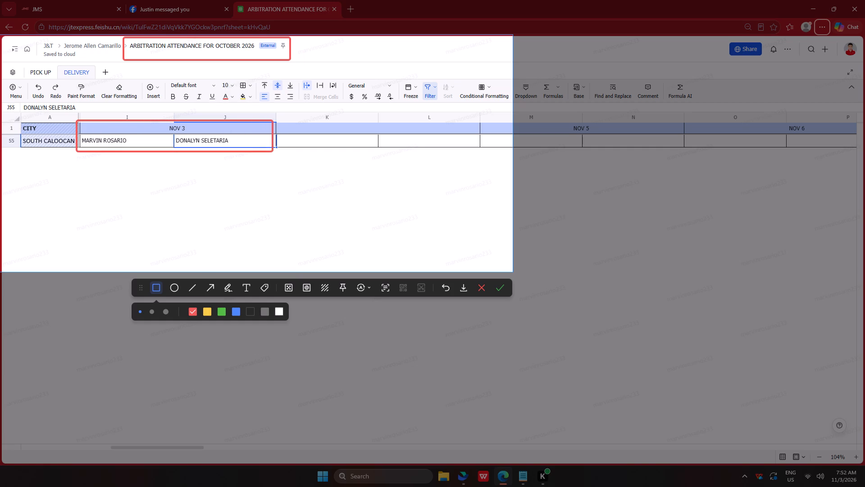
left_click_drag(273, 152, 279, 151)
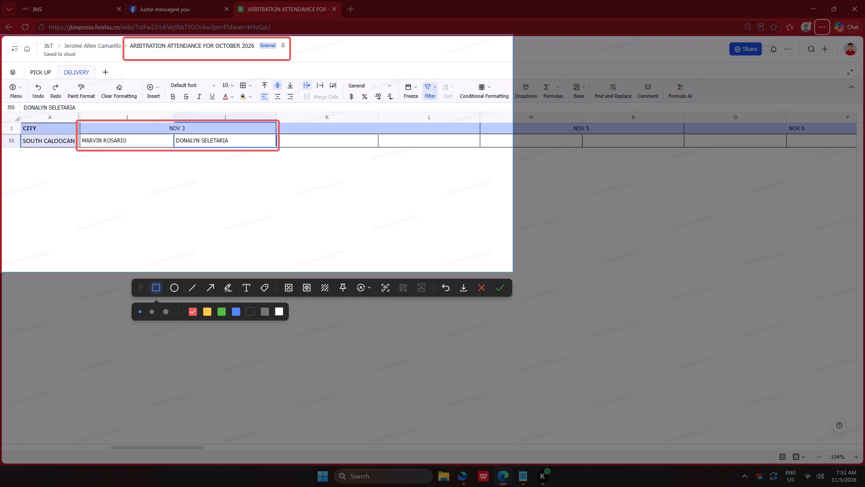
left_click(501, 289)
Switch to Lark and paste the copied screenshot into the message draft of the ARBITRATION FOR RESPONSE CAMANAVA chat.
left_click(459, 477)
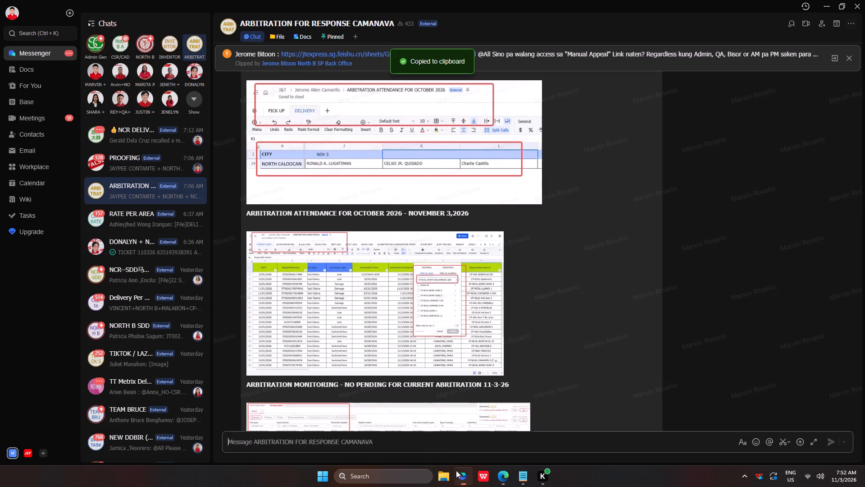
scroll(374, 345, "down", 5)
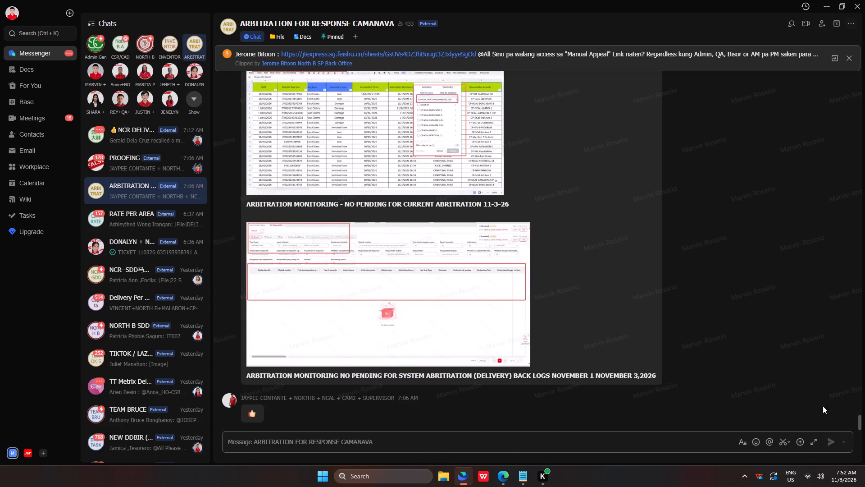
scroll(629, 401, "down", 6)
left_click(320, 444)
key("ctrl+v")
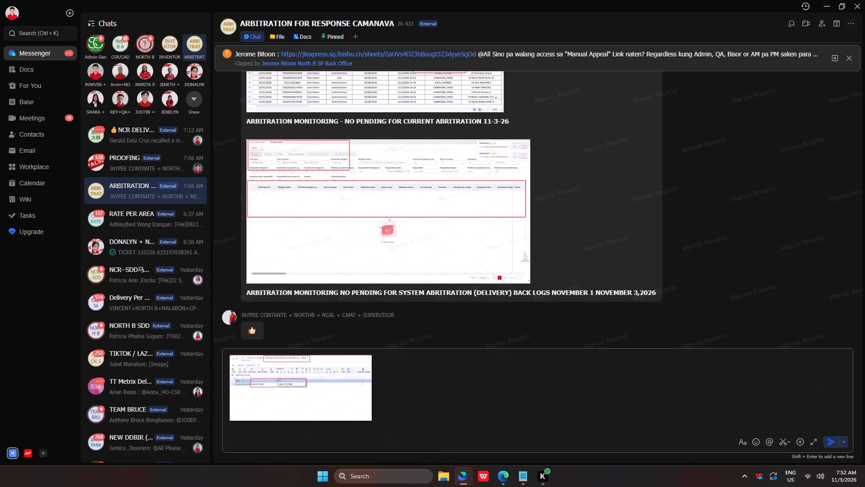
Add the heading lines CP-SCAL 3RD AVE and NOVEMBER 03, 2026 above the screenshot in the draft, followed by a blank line.
scroll(443, 303, "up", 7)
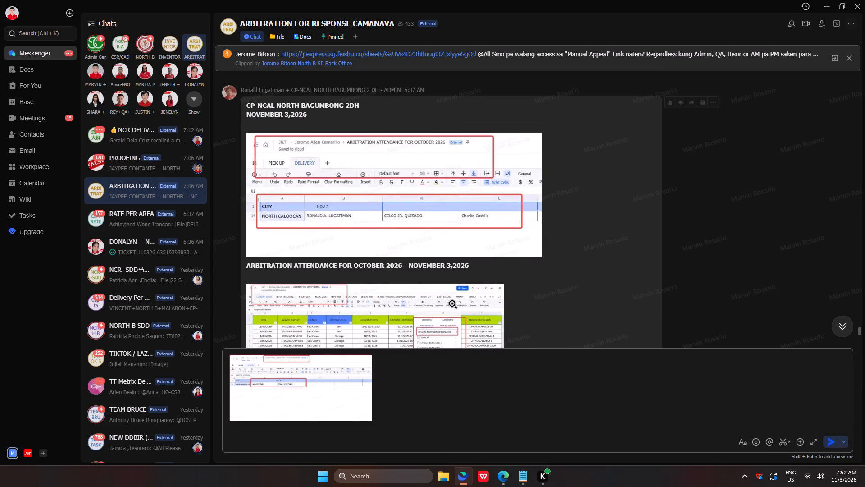
key("c")
key("BackSpace")
key("Up")
key("Up")
key("Up")
key("Up")
key("Up")
key("Up")
key("Up")
key("Up")
key("Up")
key("Up")
key("Up")
key("Up")
key("Up")
key("Up")
key("shift+Return")
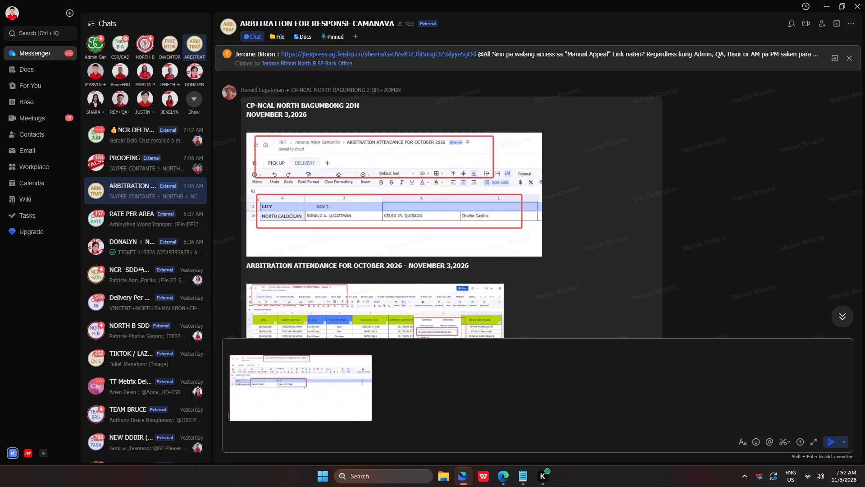
key("Up")
key("Up")
key("c")
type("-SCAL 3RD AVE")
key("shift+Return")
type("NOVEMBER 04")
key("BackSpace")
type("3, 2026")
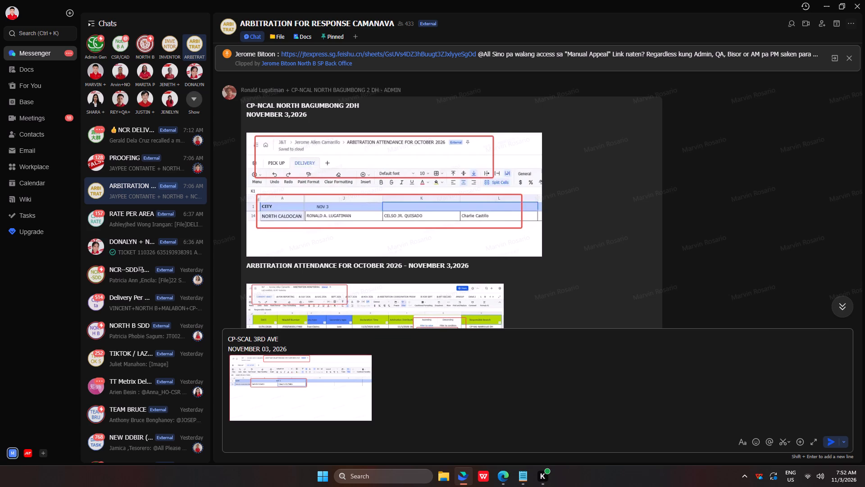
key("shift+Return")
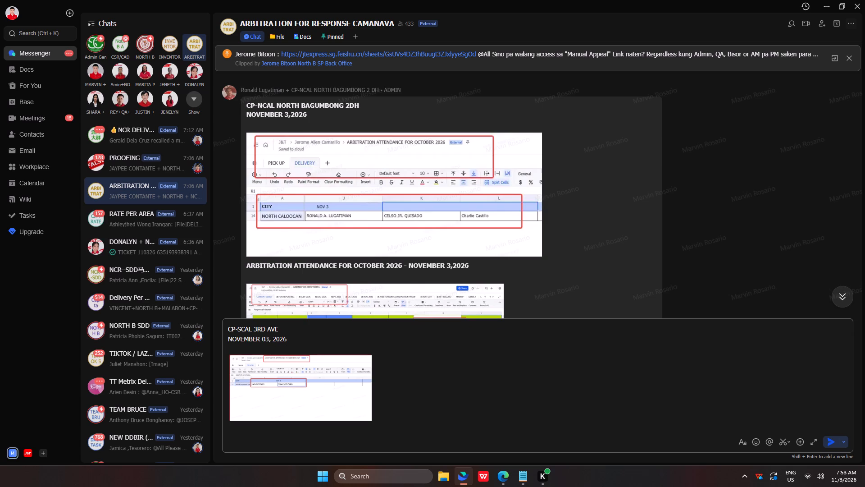
Make the two heading lines of the draft bold, undoing the accidental paste over the draft.
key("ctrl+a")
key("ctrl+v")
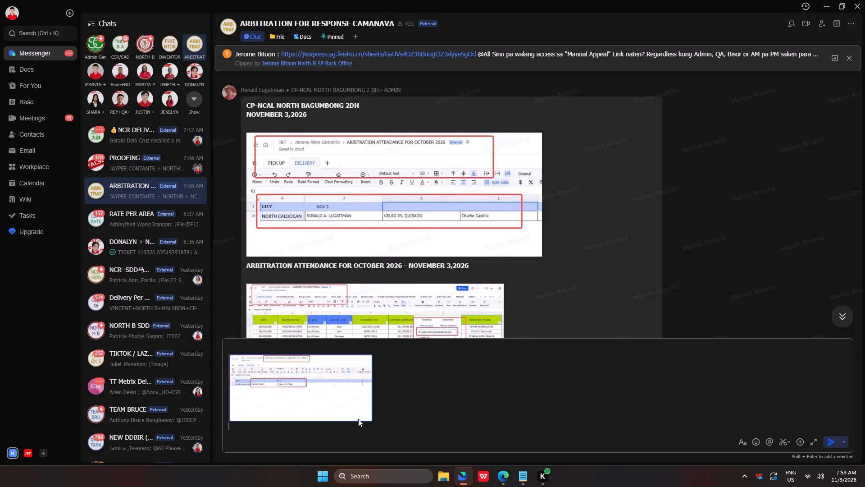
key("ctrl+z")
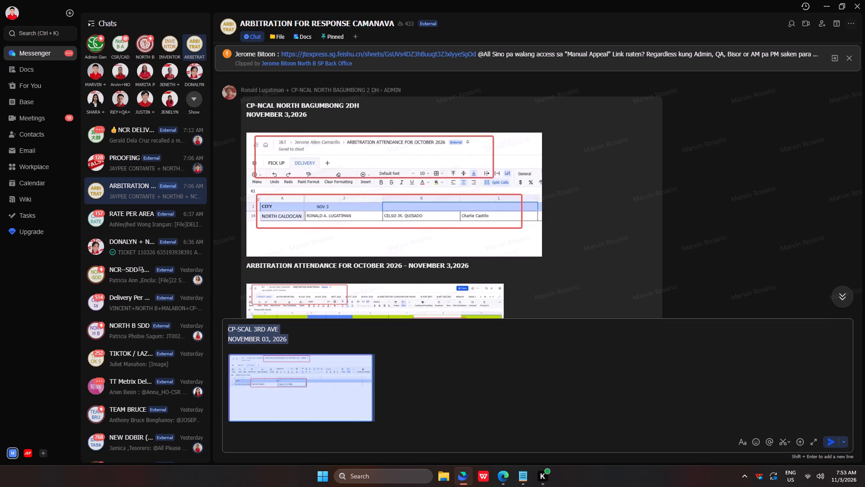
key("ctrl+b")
Copy the caption ARBITRATION ATTENDANCE FOR OCTOBER 2026 - NOVEMBER 3,2026 from the earlier chat post and paste it below the draft's screenshot.
left_click(407, 415)
key("shift+Return")
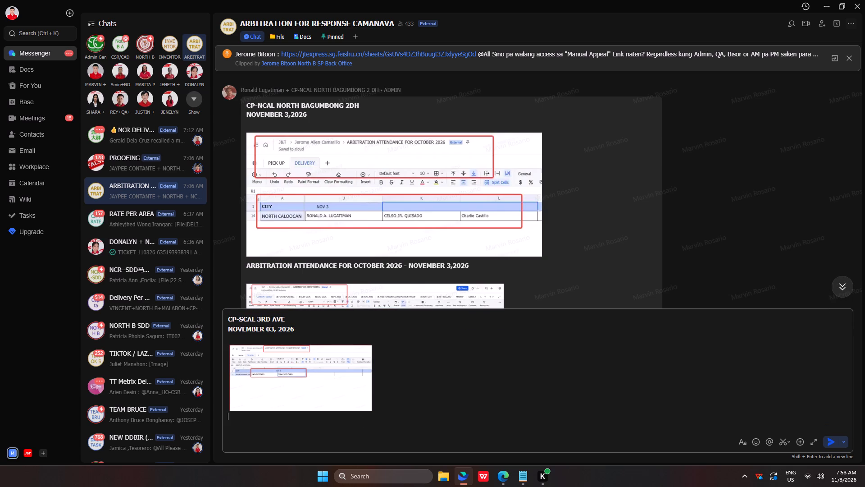
key("shift+Return")
left_click_drag(483, 267, 375, 274)
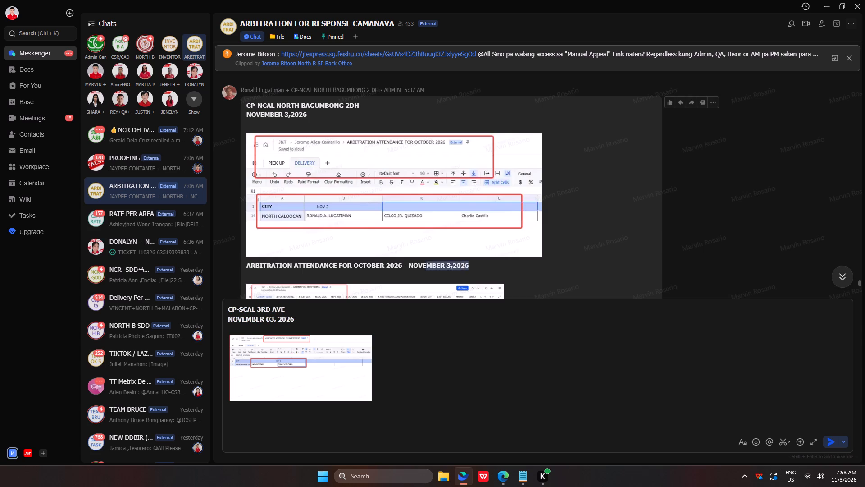
left_click_drag(375, 274, 246, 267)
key("ctrl+c")
key("ctrl+c")
key("ctrl+c")
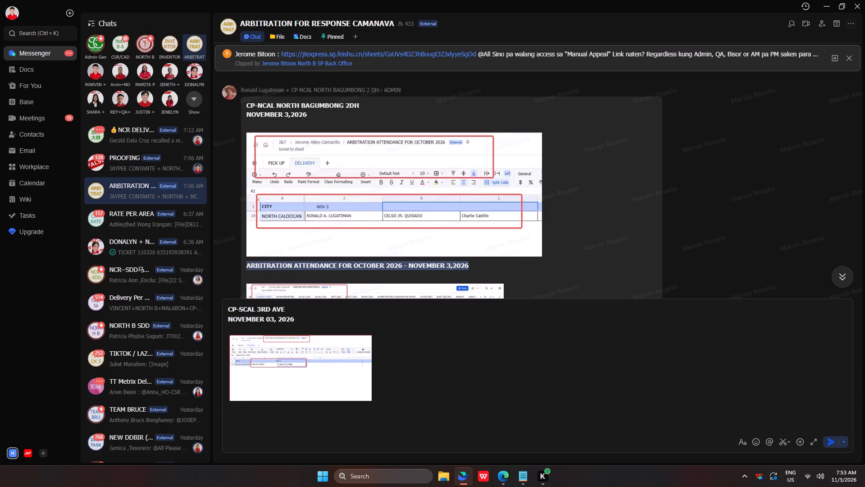
key("ctrl+c")
left_click(241, 418)
key("ctrl+v")
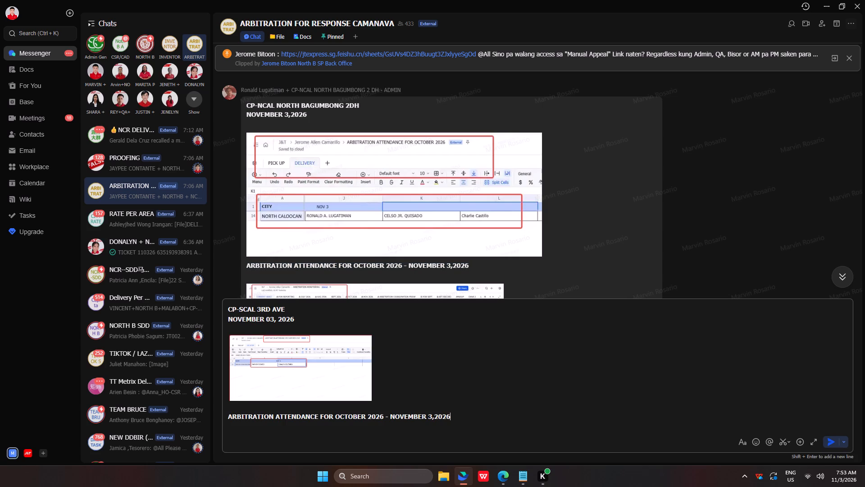
Change the date in the draft's caption to NOVEMBER 03, 2026.
left_click_drag(365, 417, 335, 417)
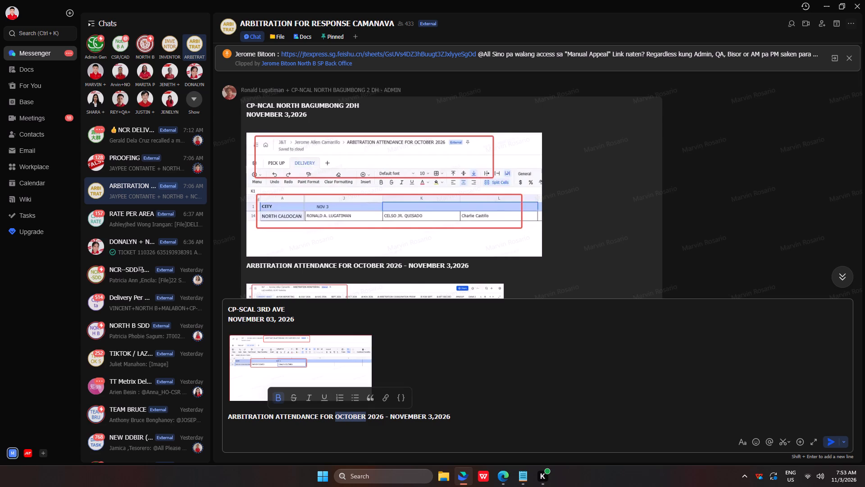
left_click(428, 415)
key("0")
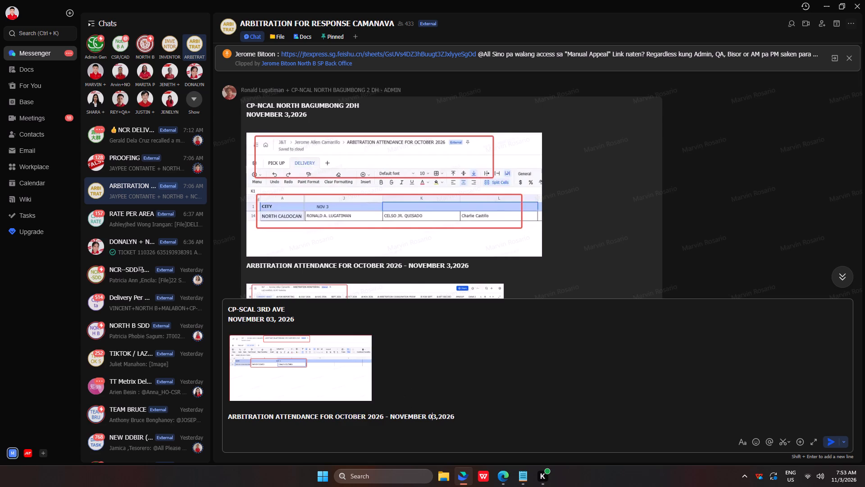
key("Right")
key("Right")
key("space")
Examine the ARBITRATION MONITORING screenshot and its branch filter in the CP-NCAL NORTH BAGUMBONG 2DH post.
scroll(459, 221, "down", 3)
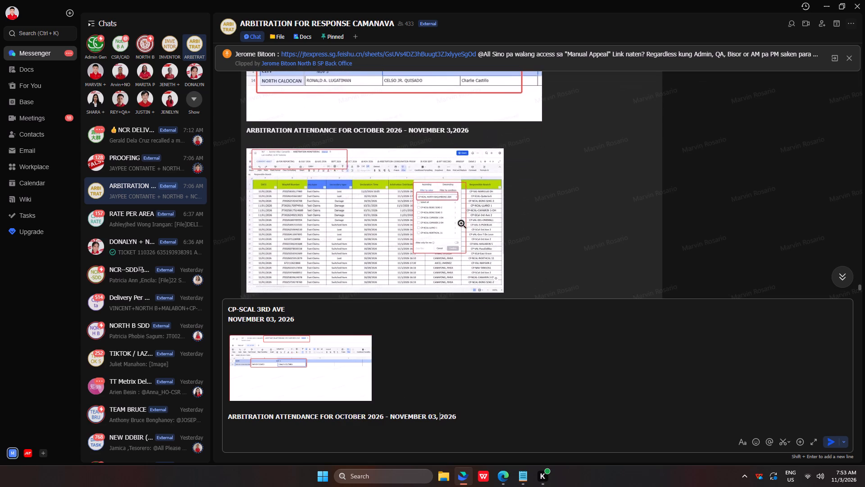
left_click(432, 222)
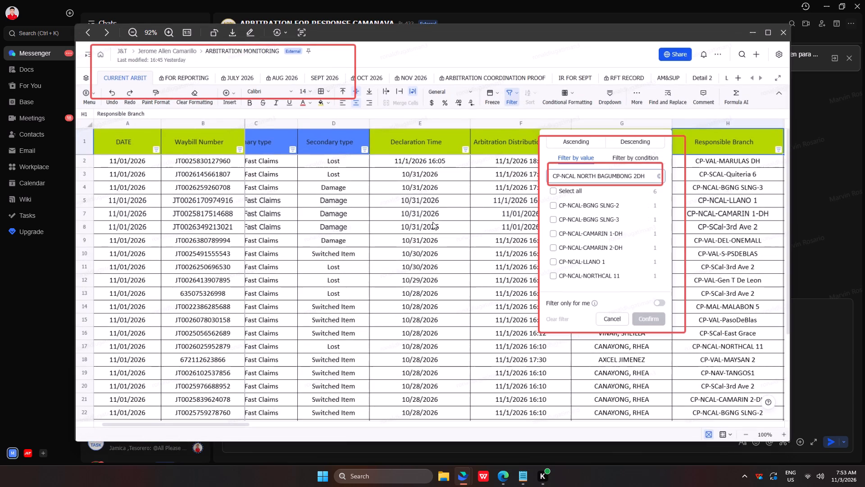
left_click(842, 157)
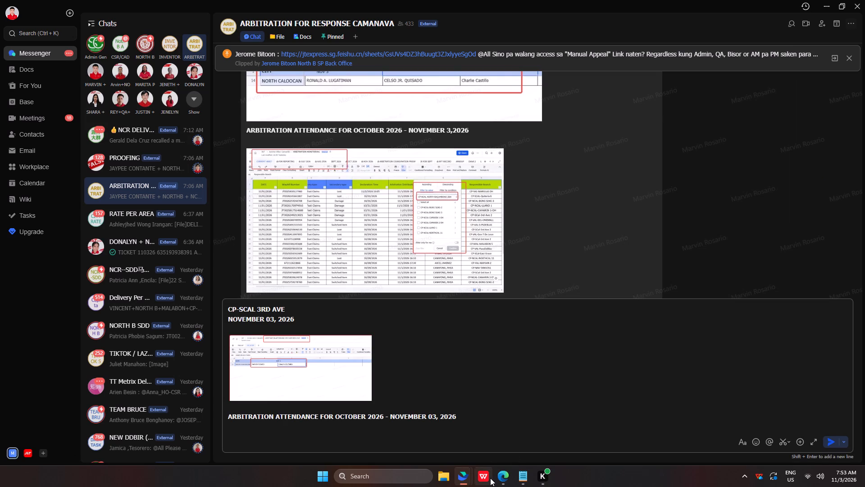
left_click(501, 441)
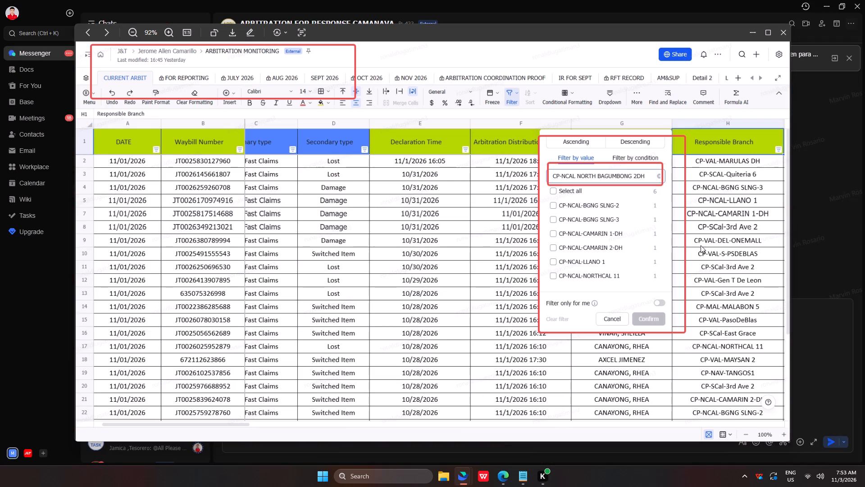
left_click(788, 31)
Look back through the chat history for the announcement containing the ARBITRATION MONITORING and ARBITRATION ATTENDANCE links.
scroll(470, 207, "up", 7)
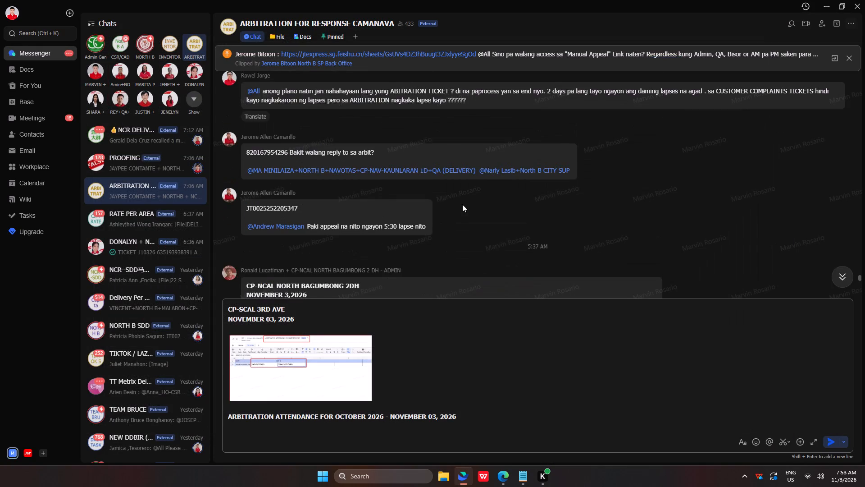
scroll(462, 204, "up", 5)
scroll(456, 187, "up", 16)
scroll(462, 184, "up", 15)
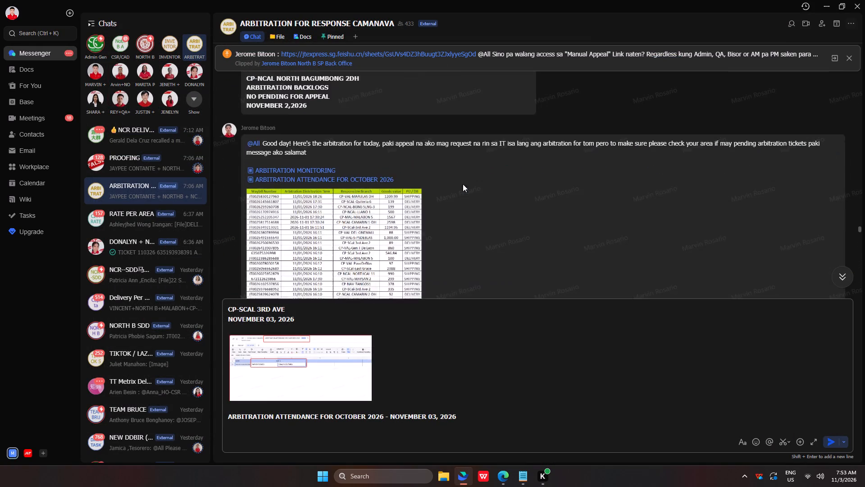
scroll(463, 184, "up", 20)
scroll(463, 184, "up", 20)
scroll(463, 184, "up", 11)
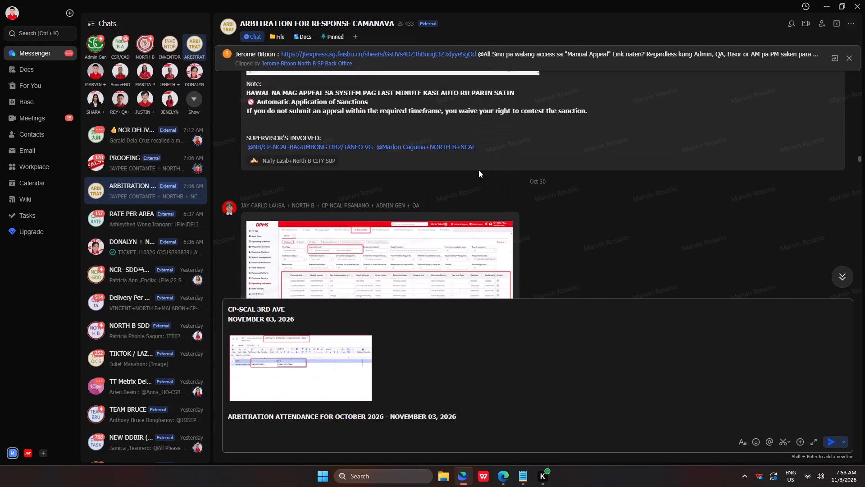
scroll(475, 158, "up", 20)
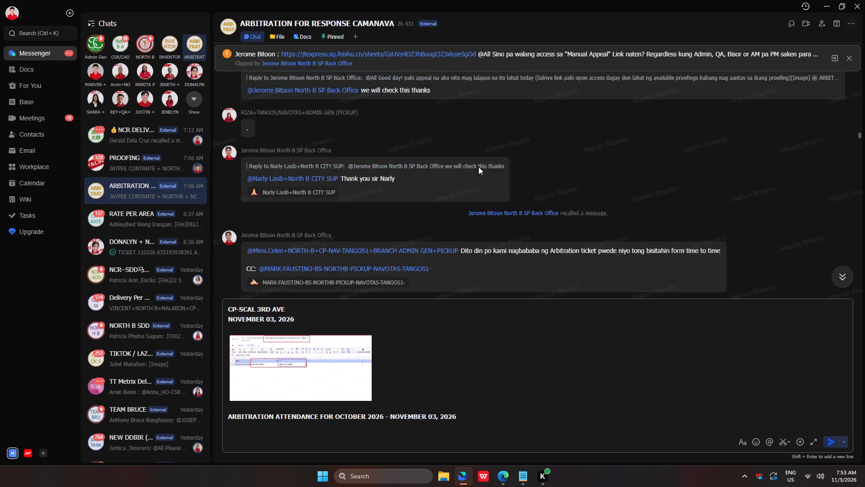
scroll(478, 167, "up", 2)
scroll(478, 167, "down", 1)
scroll(478, 167, "up", 17)
scroll(477, 173, "down", 5)
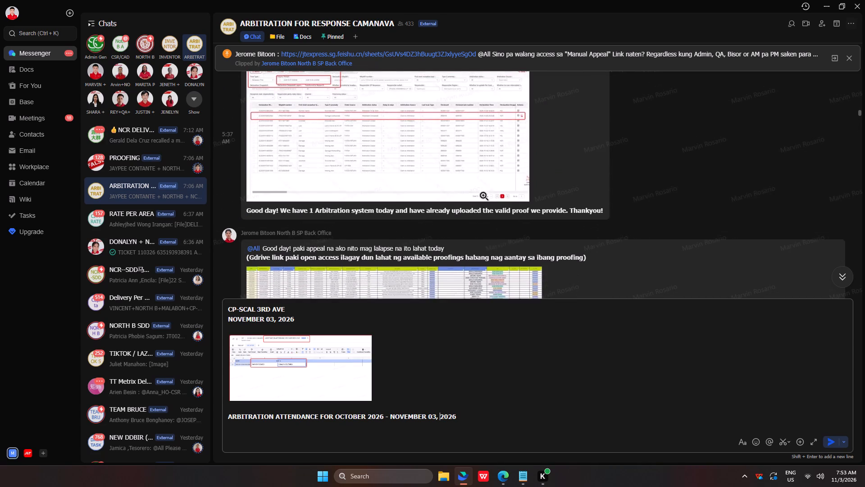
scroll(481, 193, "down", 1)
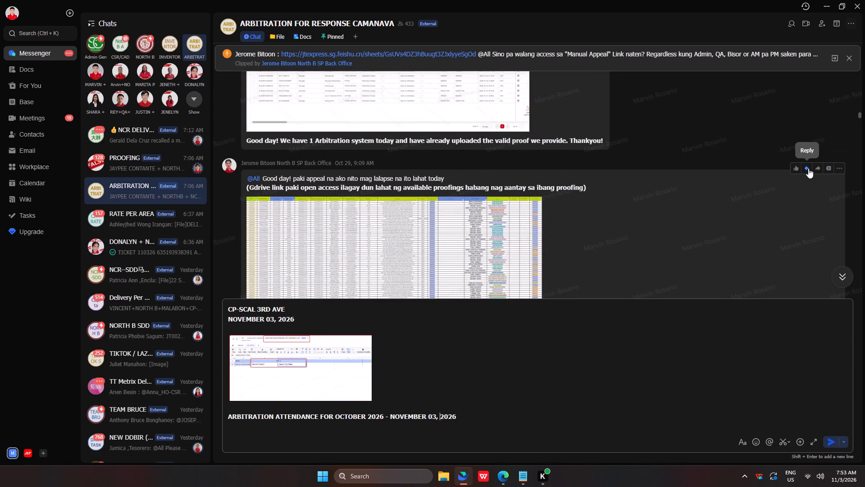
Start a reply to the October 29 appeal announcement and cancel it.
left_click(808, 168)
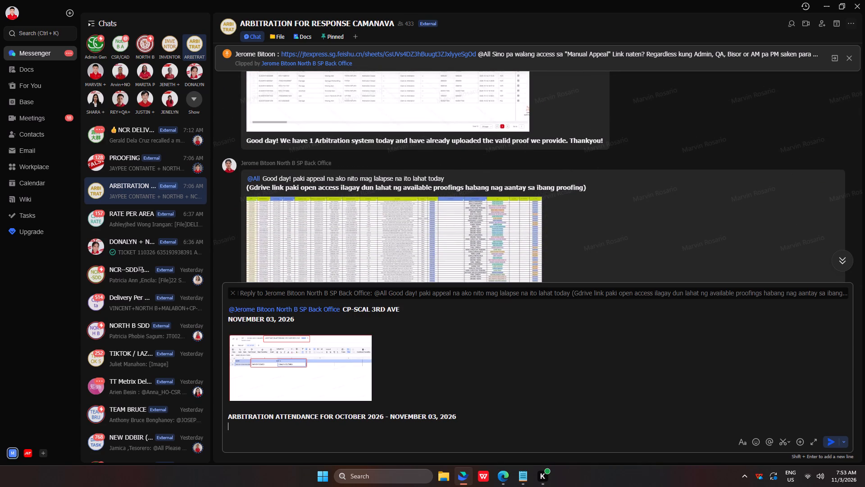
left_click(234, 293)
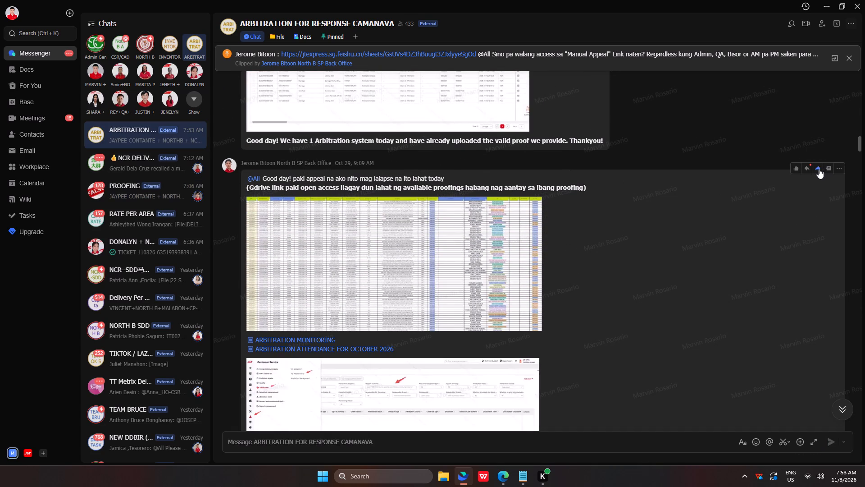
Try to restore the cleared draft and paste the caption ARBITRATION ATTENDANCE FOR OCTOBER 2026 - NOVEMBER 3,2026 into the message.
left_click(332, 446)
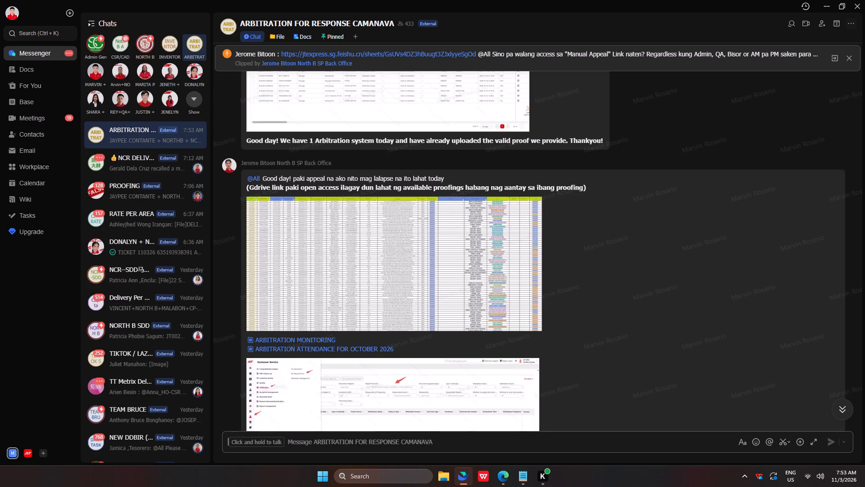
key("ctrl+z")
key("ctrl+z")
key("ctrl+v")
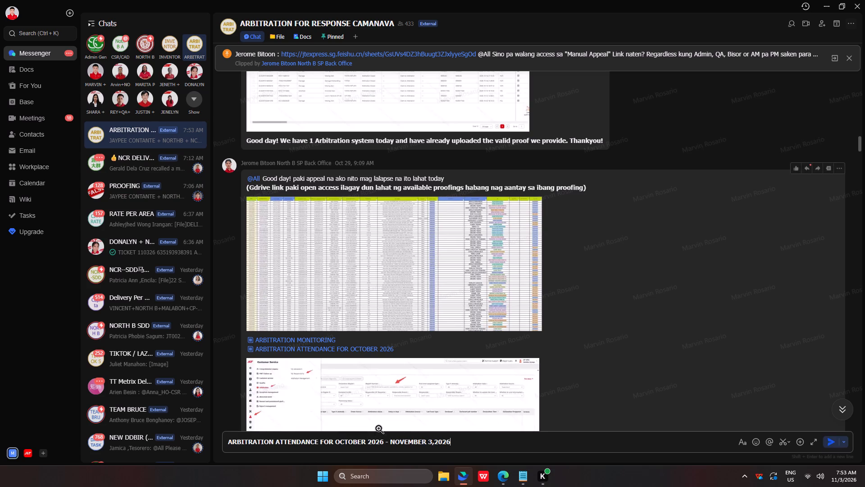
Forward the October 29 announcement with the arbitration links to the NORTH B + CP-SCAL 3RD-AVE admin contact.
left_click(817, 169)
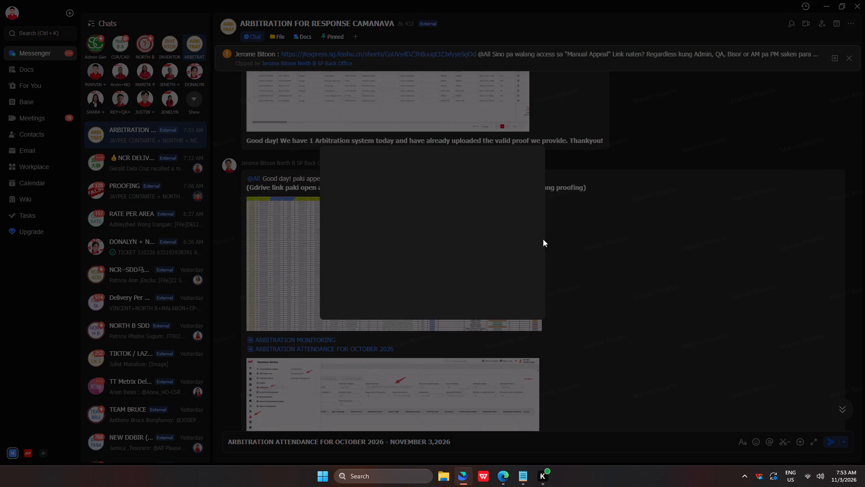
type("MARVI")
left_click(352, 216)
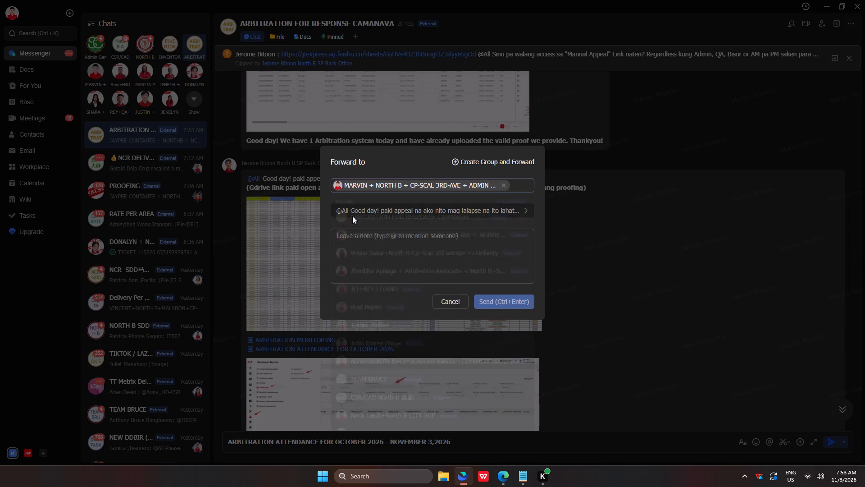
left_click(505, 301)
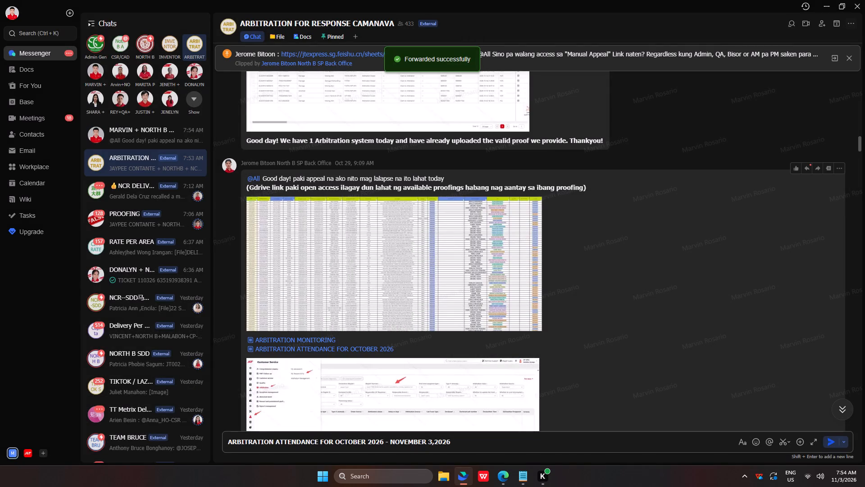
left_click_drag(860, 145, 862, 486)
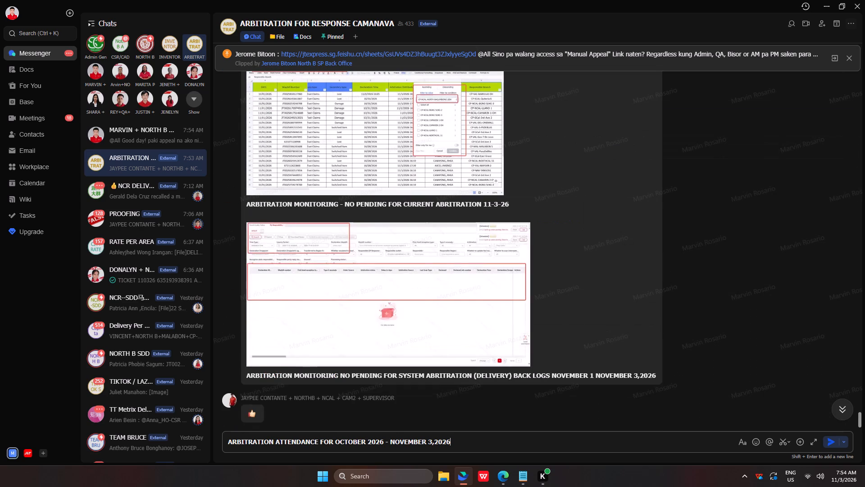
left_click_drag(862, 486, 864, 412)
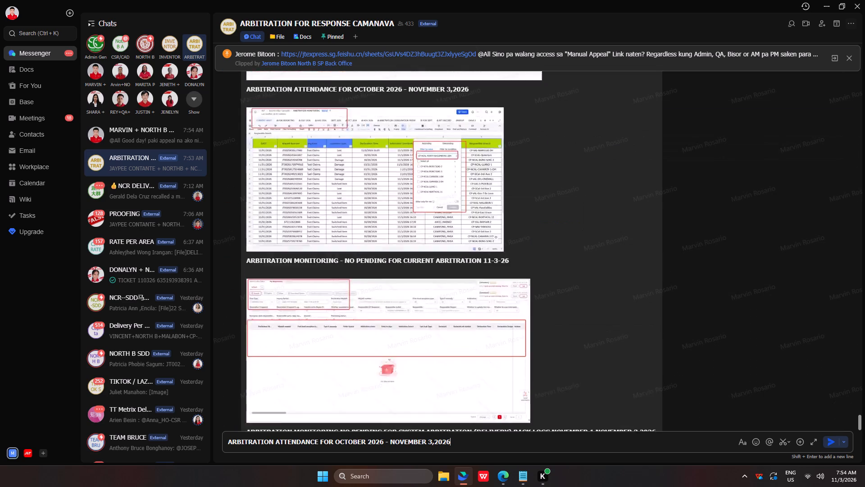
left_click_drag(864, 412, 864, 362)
In the browser, capture the DELIVERY sheet of ARBITRATION ATTENDANCE FOR OCTOBER 2026 as a screenshot area of about 1194 x 551 pixels.
key("alt+Tab")
key("ctrl+shift+a")
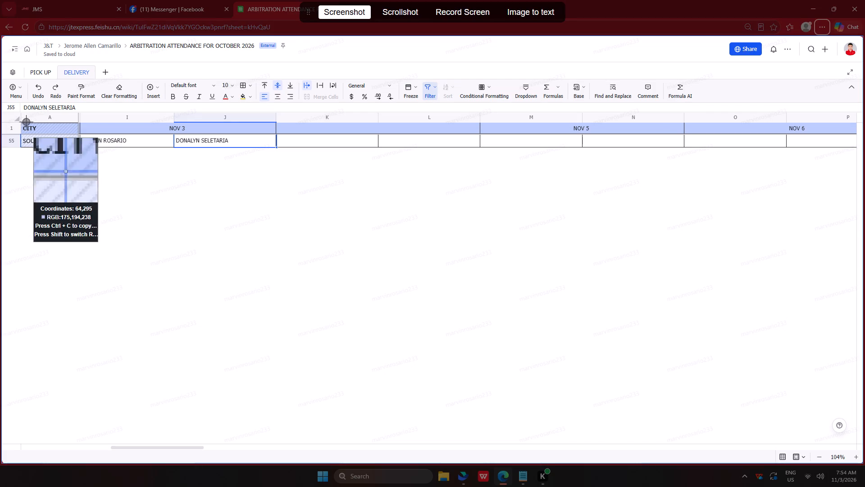
left_click_drag(0, 35, 332, 218)
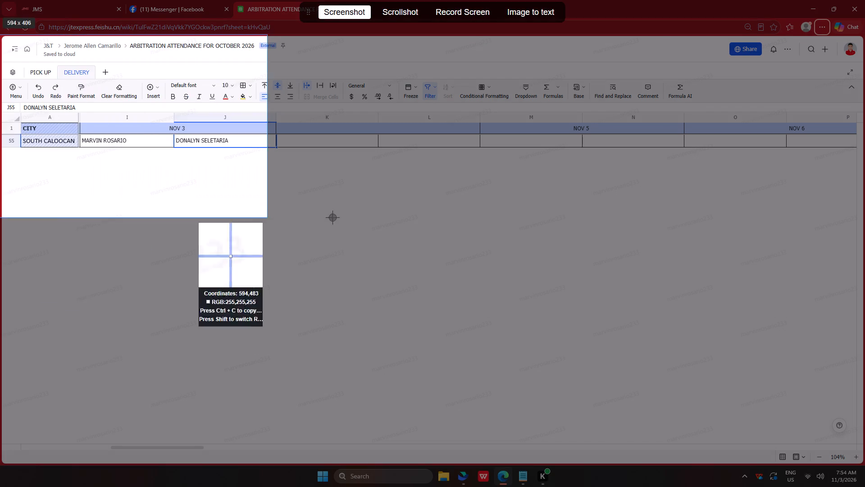
left_click_drag(332, 218, 517, 268)
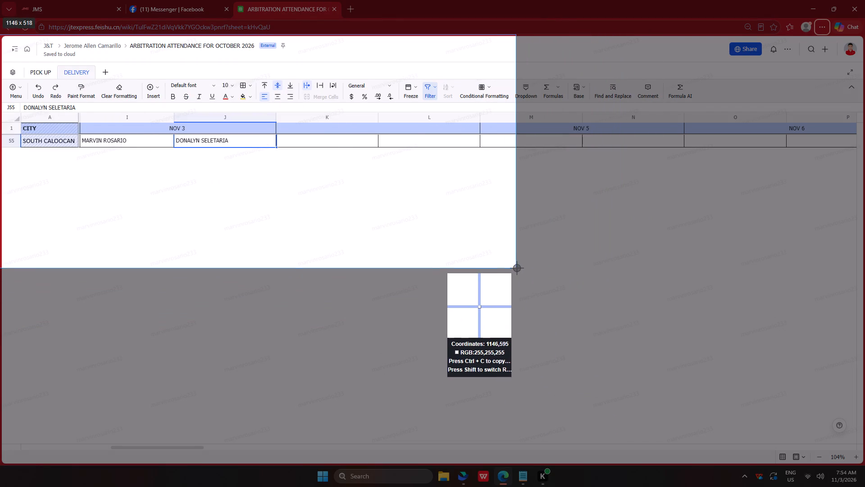
left_click_drag(517, 268, 528, 279)
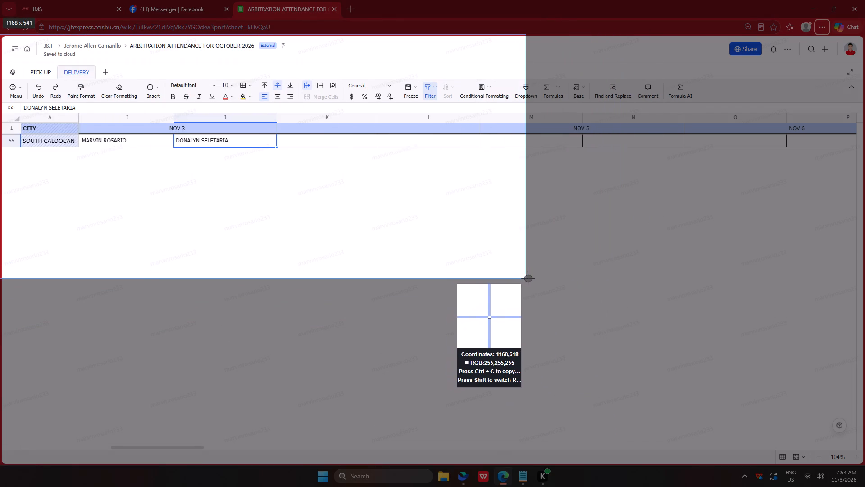
left_click_drag(528, 279, 537, 280)
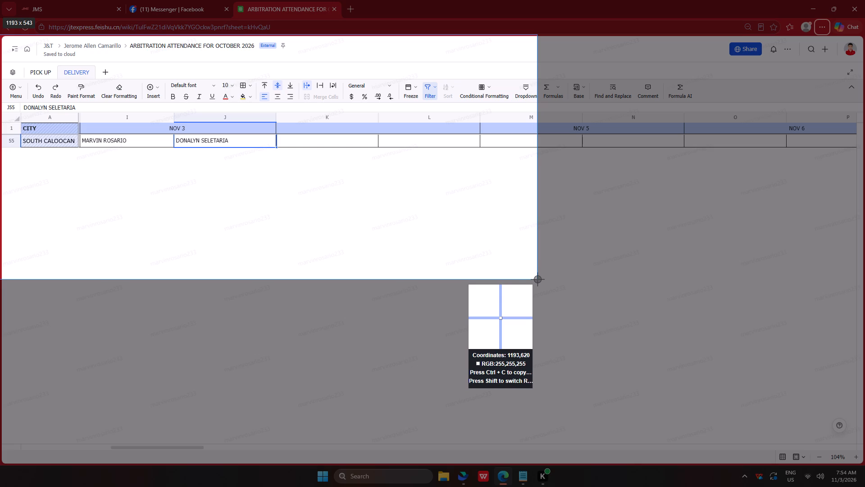
left_click_drag(537, 280, 538, 283)
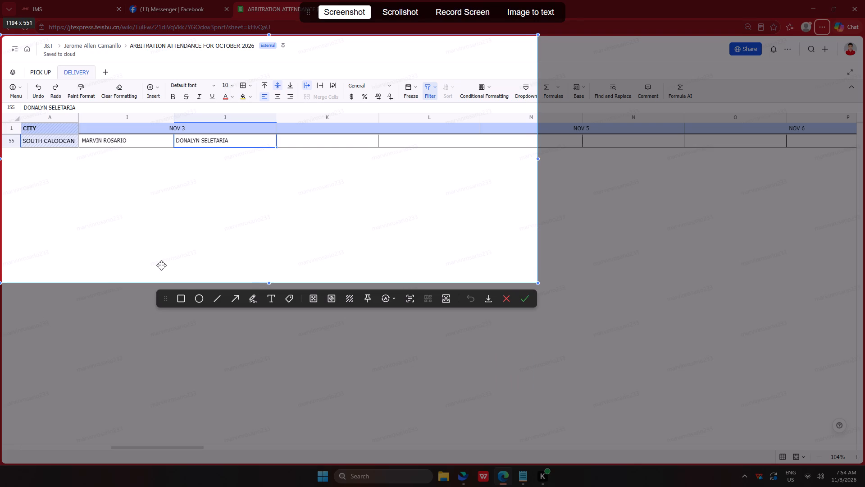
Outline the sheet title and the two SOUTH CALOOCAN names under NOV 3 with red rectangles, then copy the screenshot.
left_click(182, 297)
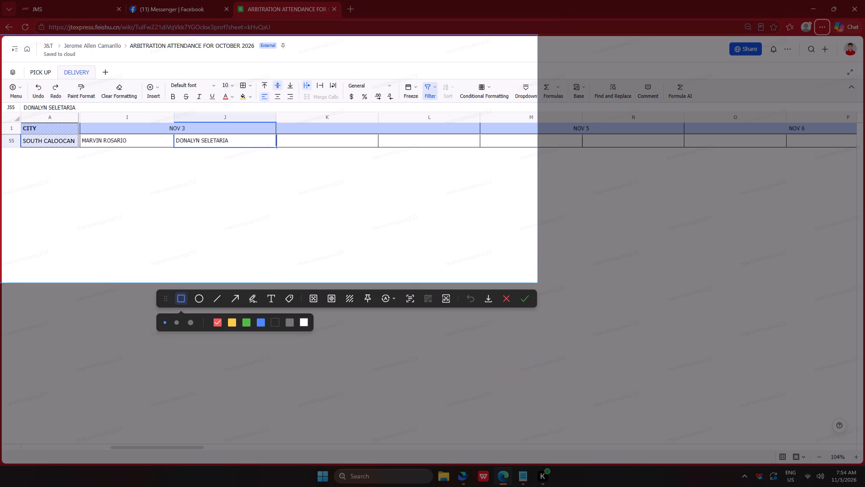
left_click_drag(127, 39, 268, 72)
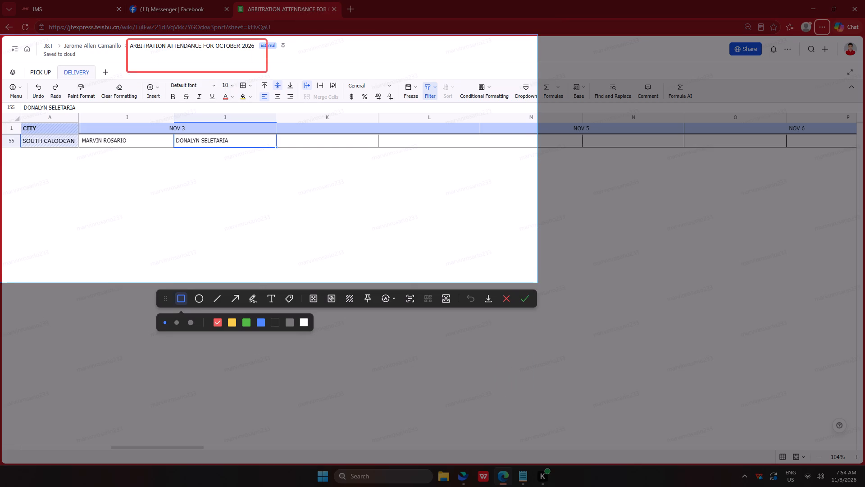
left_click_drag(268, 72, 287, 57)
left_click(282, 55)
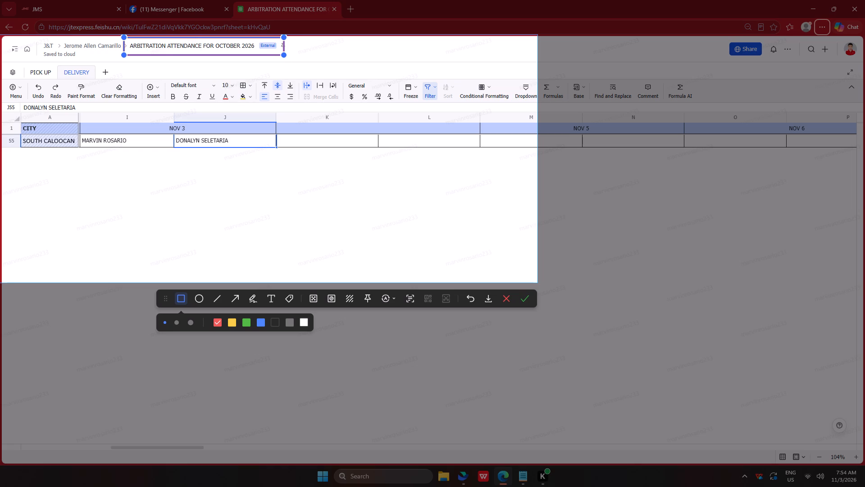
left_click_drag(76, 132, 118, 149)
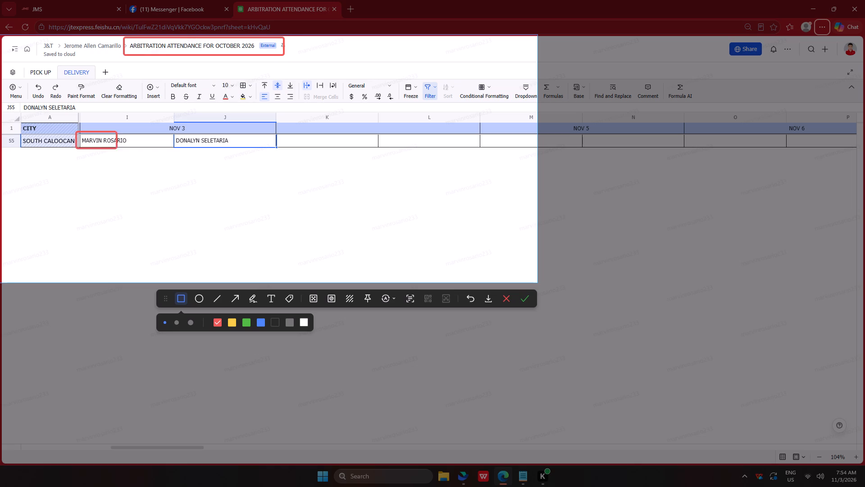
left_click_drag(118, 149, 281, 151)
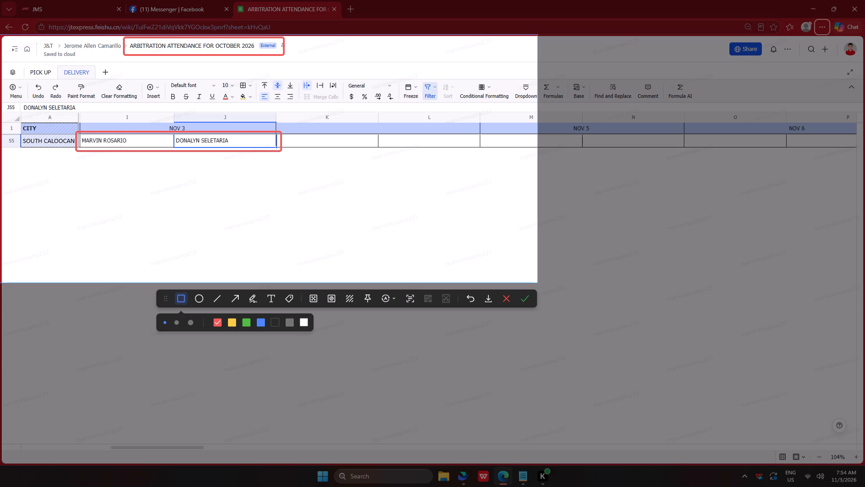
left_click_drag(281, 151, 279, 150)
left_click(522, 299)
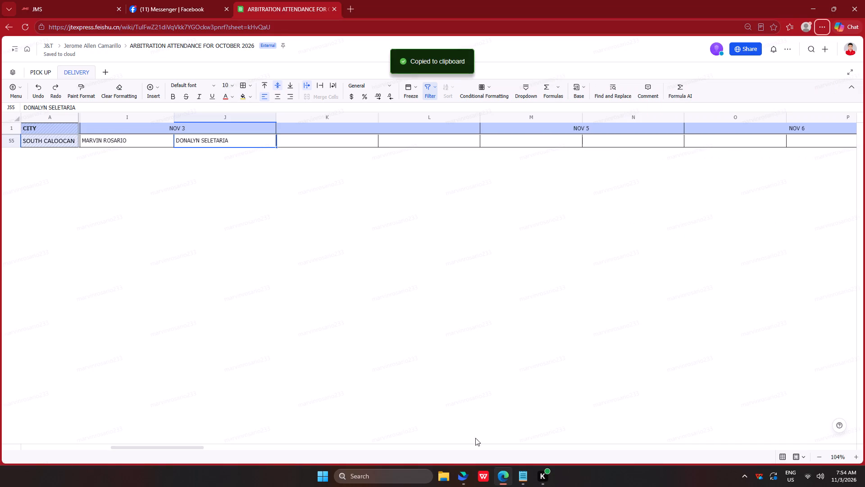
In the ARBITRATION FOR RESPONSE CAMANAVA chat, replace the draft's caption text with the copied attendance screenshot.
left_click(466, 484)
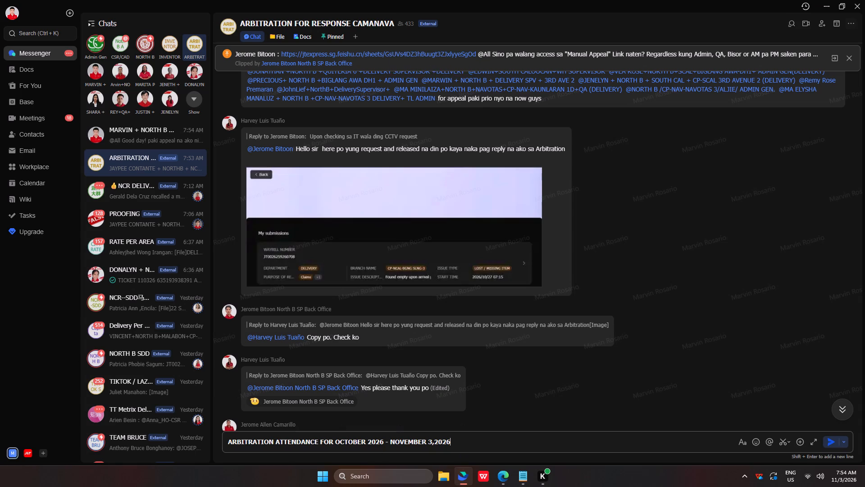
left_click(228, 441)
key("shift+Return")
key("Up")
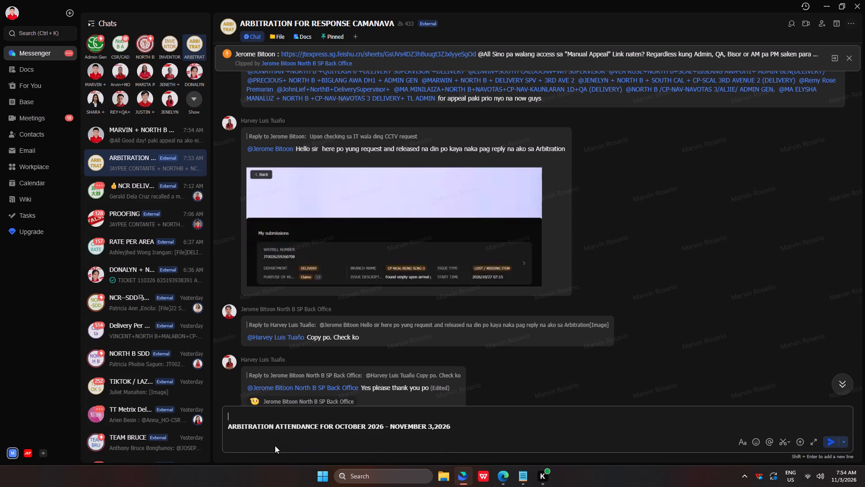
key("c")
key("BackSpace")
key("ctrl+a")
key("ctrl+v")
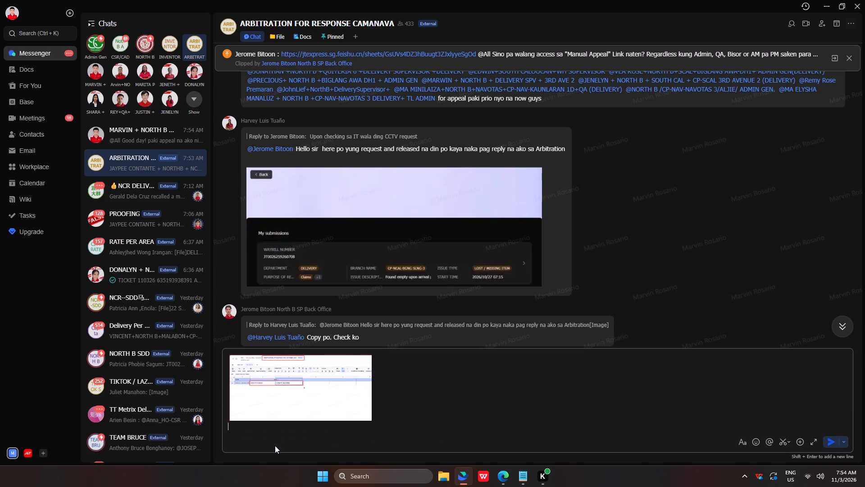
Add the heading lines CP-SCAL 3RD AVE 1 DH and NOVEMBER 03, 2026 above the attendance screenshot in the draft.
key("Up")
key("Up")
key("Up")
key("shift+Return")
key("Up")
key("c")
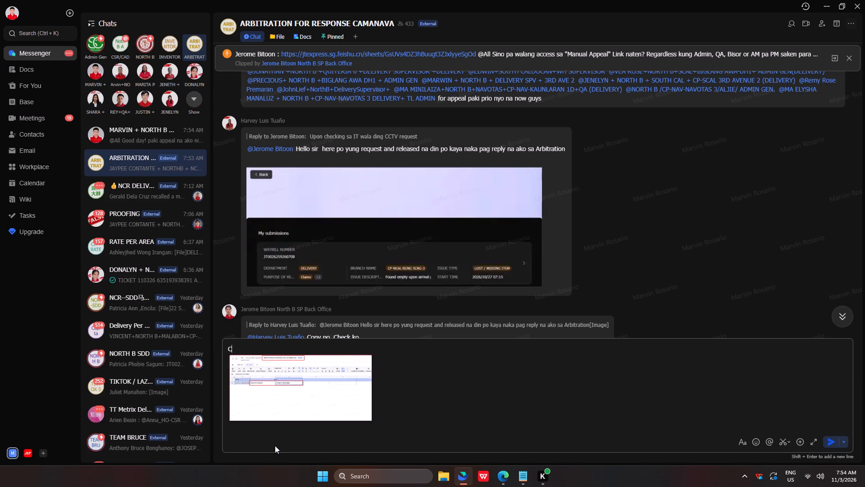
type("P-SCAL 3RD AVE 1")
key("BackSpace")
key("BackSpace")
scroll(557, 232, "down", 20)
scroll(557, 232, "down", 19)
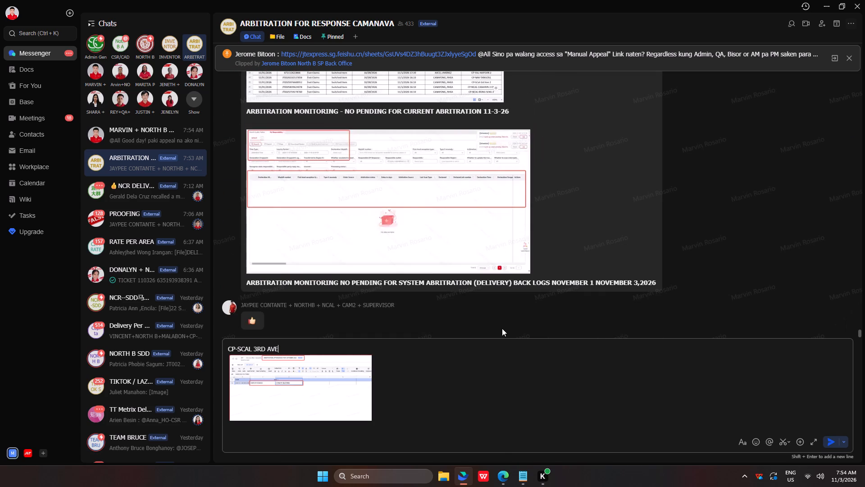
scroll(502, 328, "down", 5)
scroll(475, 315, "up", 7)
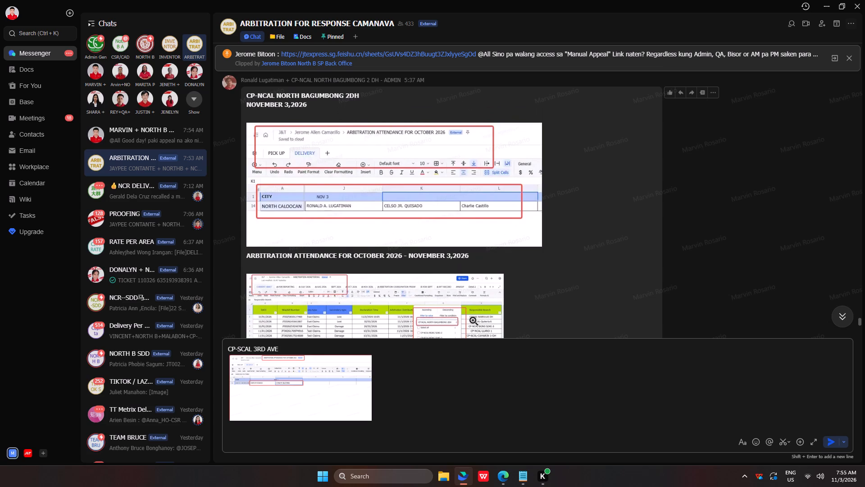
key("space")
type("1 DH")
key("shift+Return")
type("NOVEMBER 03, 2026")
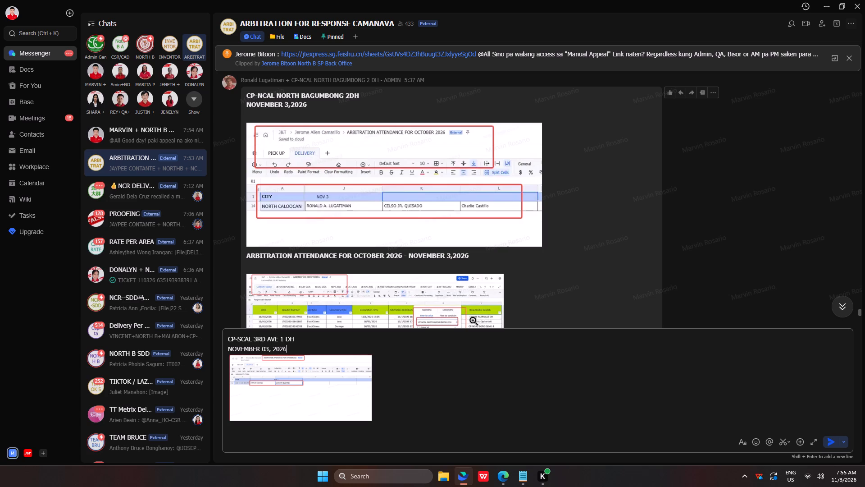
key("shift+Return")
Make the draft's two heading lines bold.
key("ctrl+a")
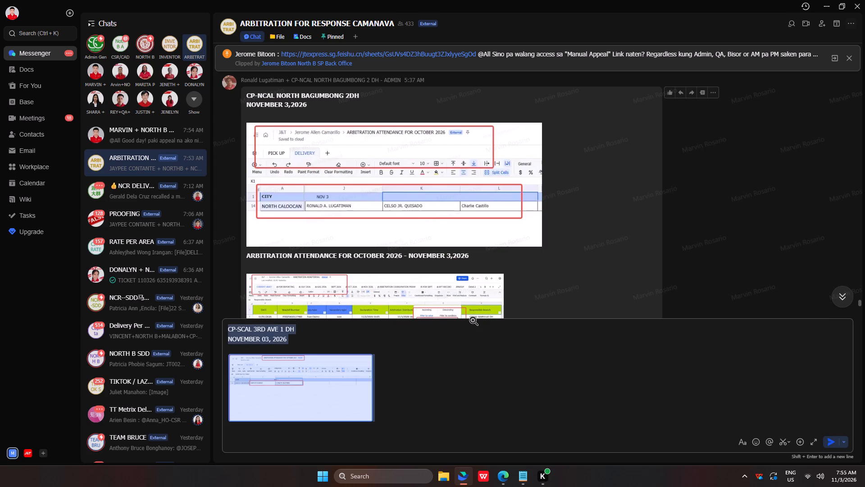
key("ctrl+b")
left_click(393, 404)
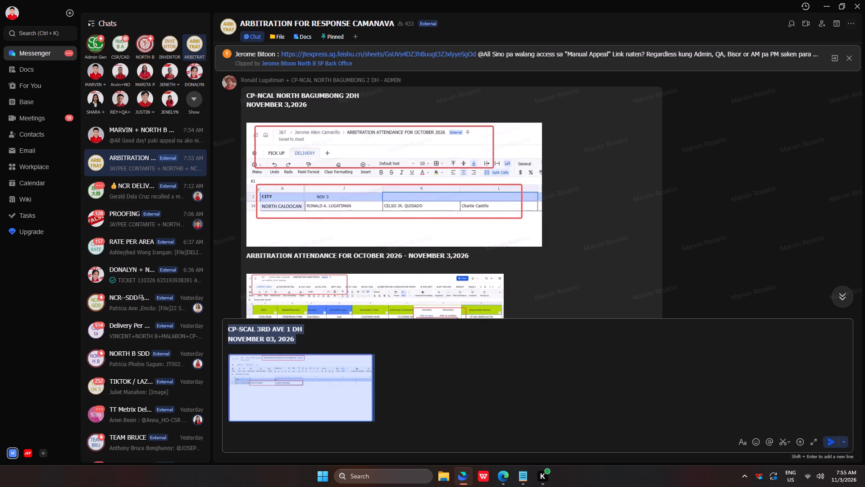
left_click(378, 422)
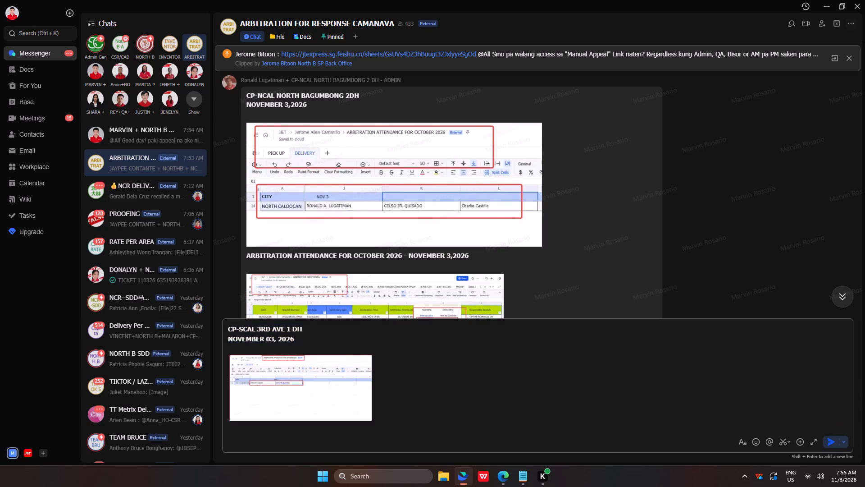
Copy the caption ARBITRATION ATTENDANCE FOR OCTOBER 2026 - NOVEMBER 3,2026 from the North Bagumbong 2DH report and paste it below the draft's screenshot.
key("shift+Return")
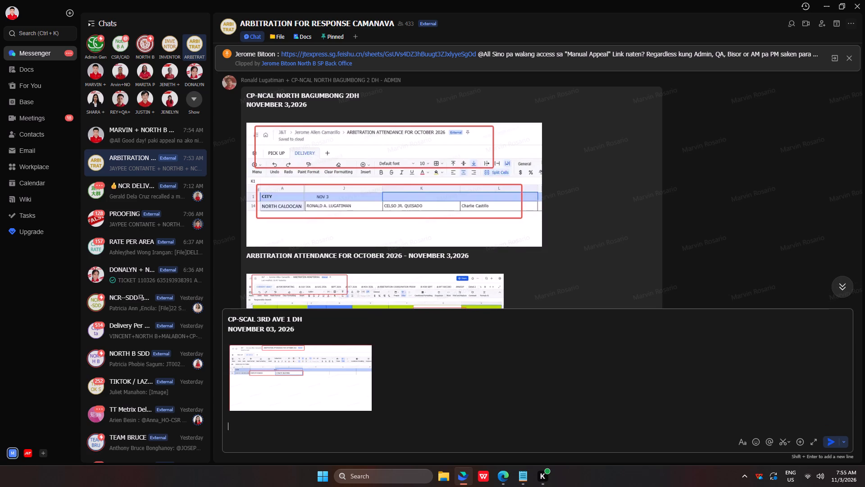
left_click_drag(474, 256, 266, 259)
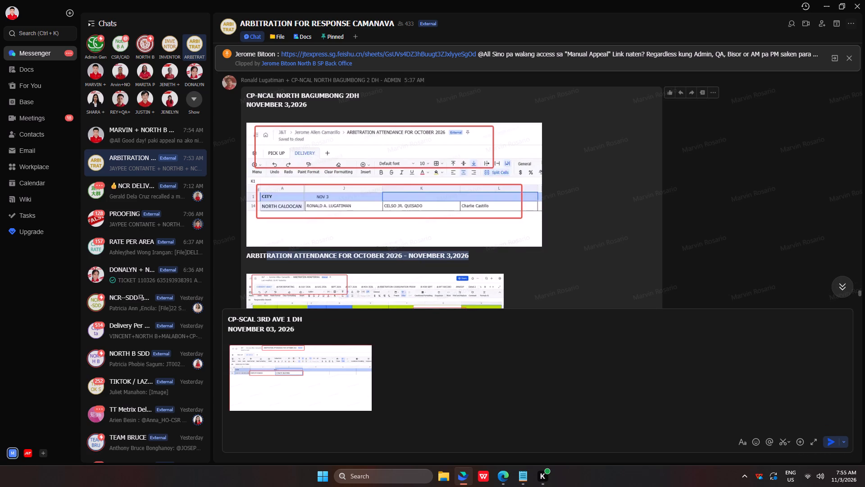
left_click_drag(266, 259, 248, 255)
key("ctrl+c")
key("ctrl+c")
key("ctrl+c")
left_click(236, 425, "ctrl")
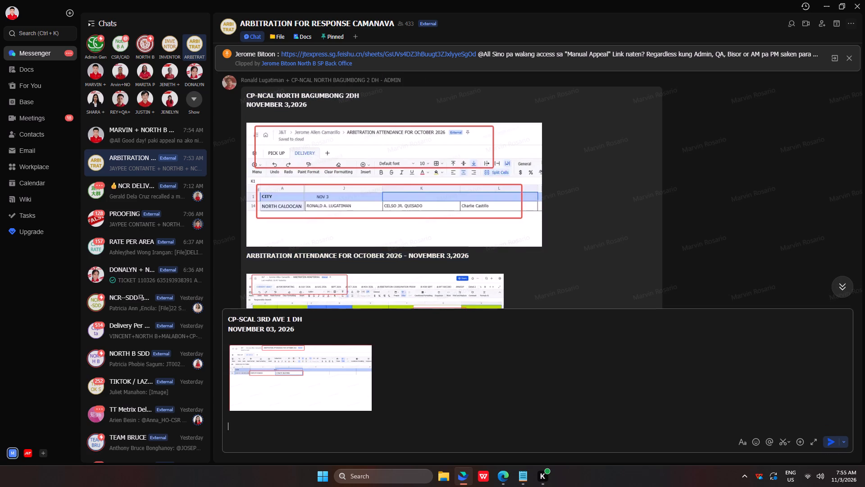
key("ctrl+v")
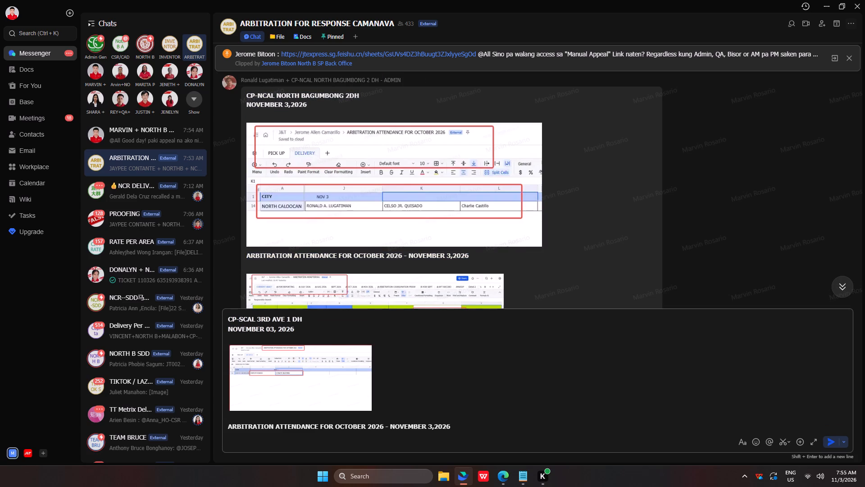
Change the date in the draft's attendance caption to NOVEMBER 03, 2026.
left_click(427, 425)
key("Right")
key("0")
key("Right")
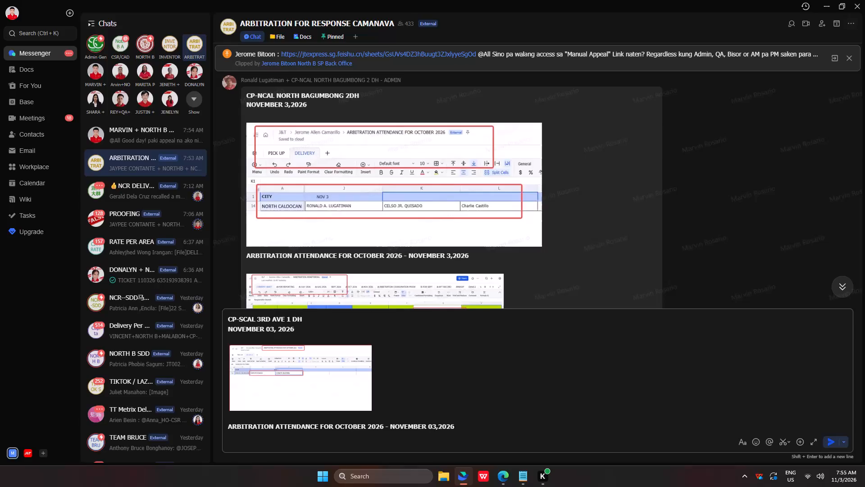
key("Right")
key("space")
Open the ARBITRATION MONITORING sheet from the announcement forwarded to the NORTH B + CP-SCAL 3RD-AVE admin chat.
scroll(494, 270, "down", 3)
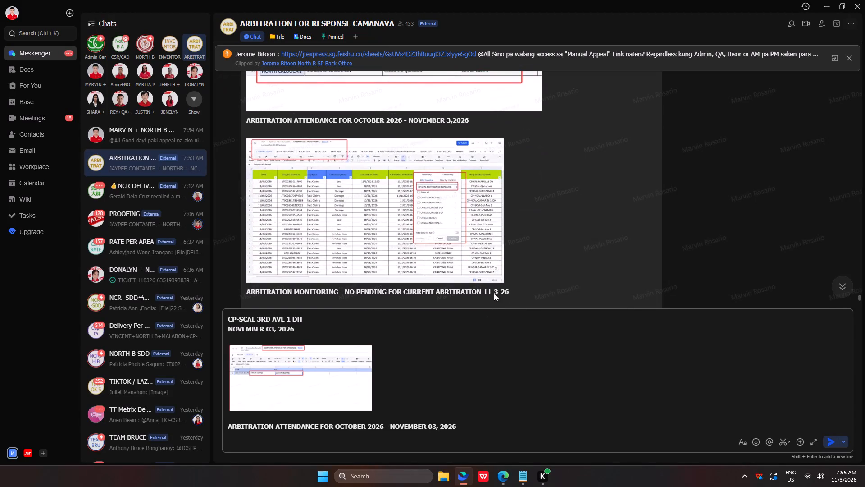
left_click(113, 133)
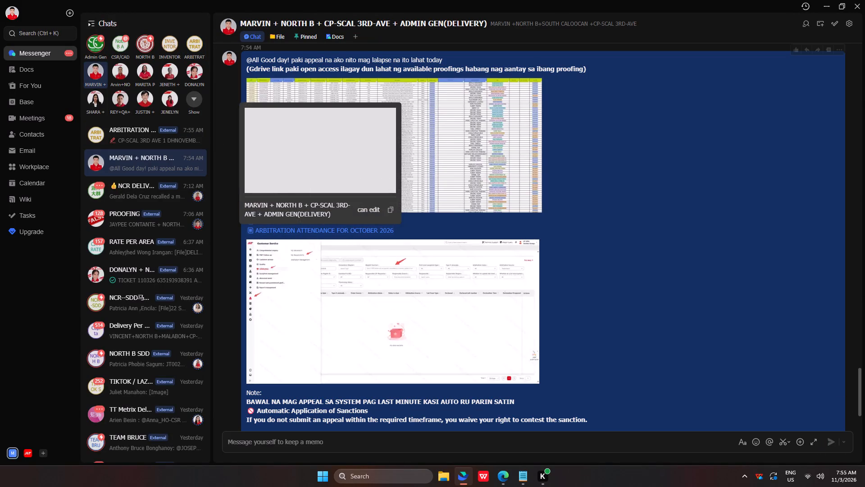
left_click(659, 232)
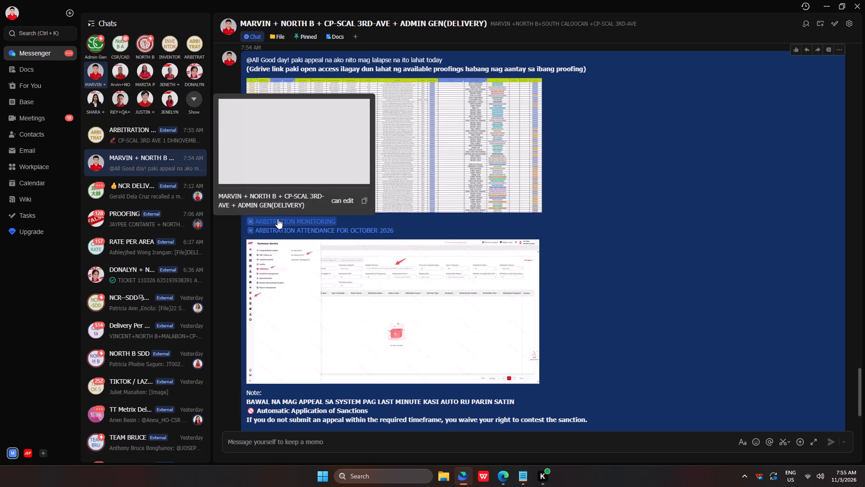
left_click(281, 220)
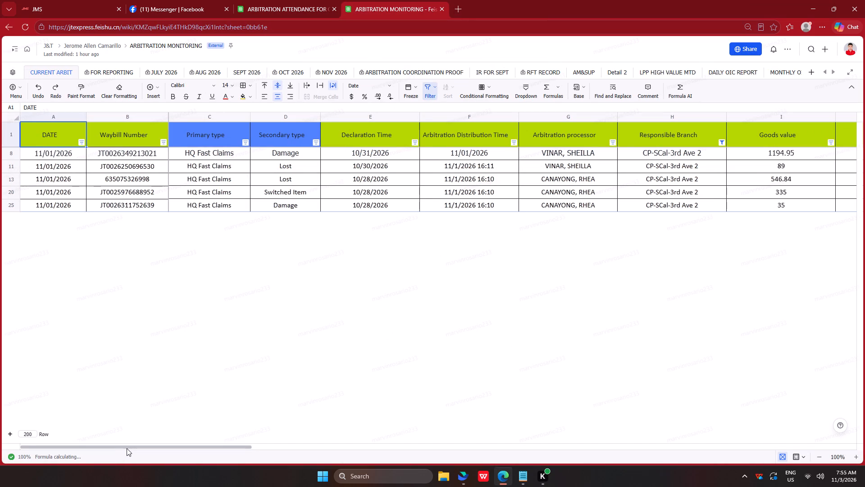
Compare the ARBITRATION MONITORING sheet's columns and tabs with the enlarged monitoring screenshot in the CP-NCAL NORTH BAGUMBONG 2DH report.
left_click_drag(127, 448, 136, 447)
left_click_drag(136, 447, 152, 446)
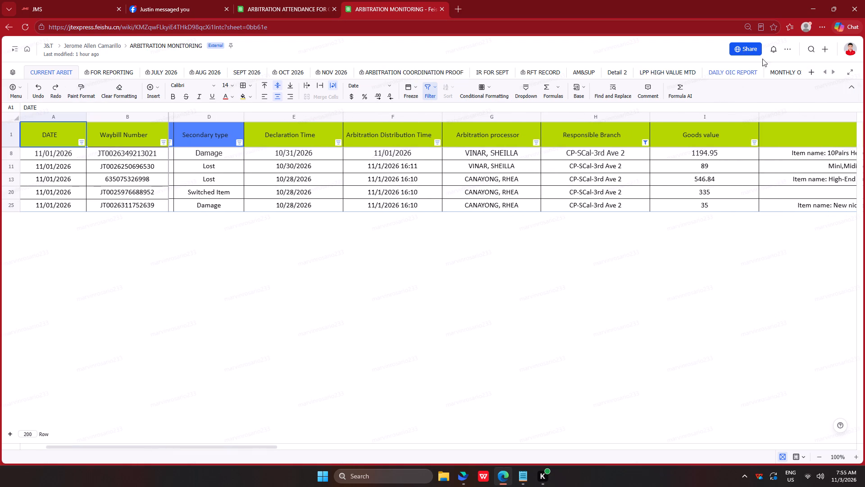
left_click(834, 72)
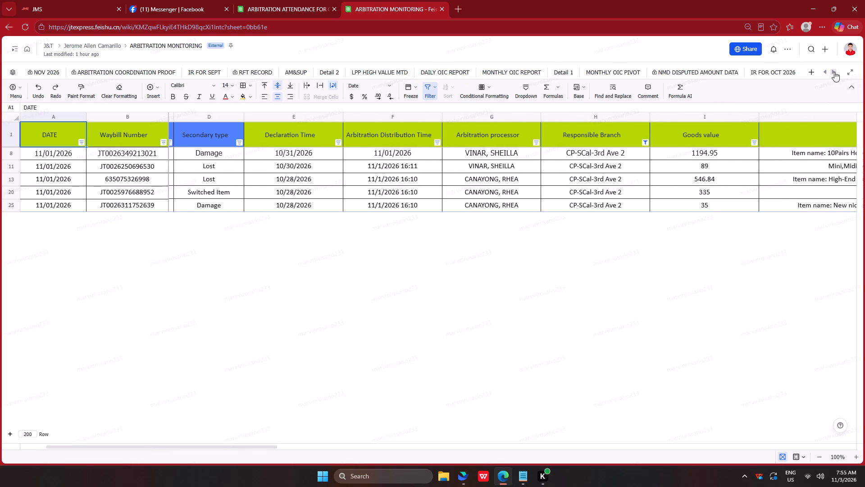
left_click(834, 72)
triple_click(812, 74)
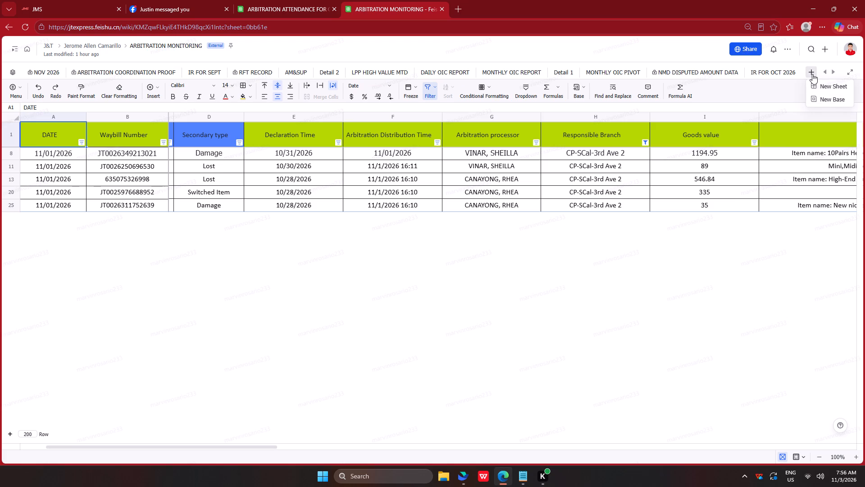
key("alt+Tab")
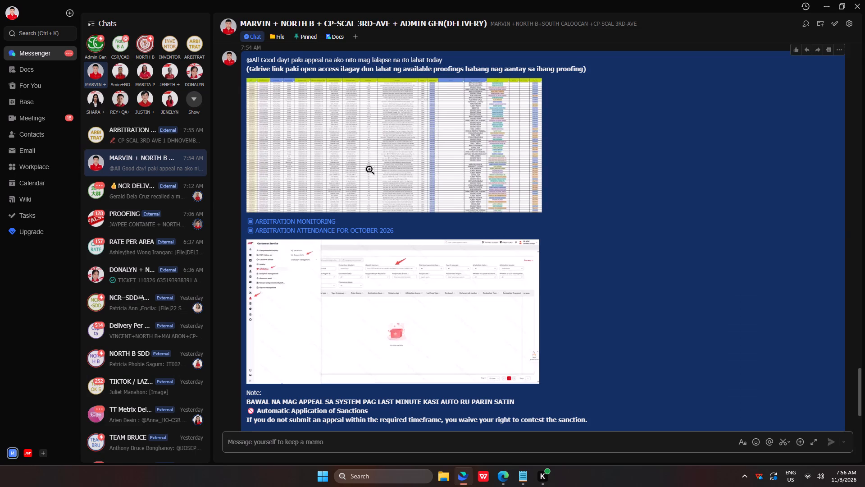
scroll(388, 223, "up", 4)
scroll(392, 225, "down", 9)
left_click(167, 141)
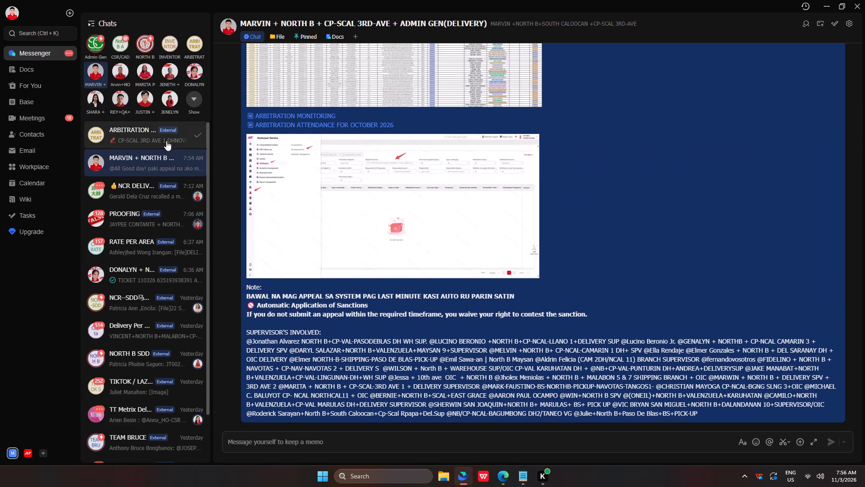
left_click(361, 215)
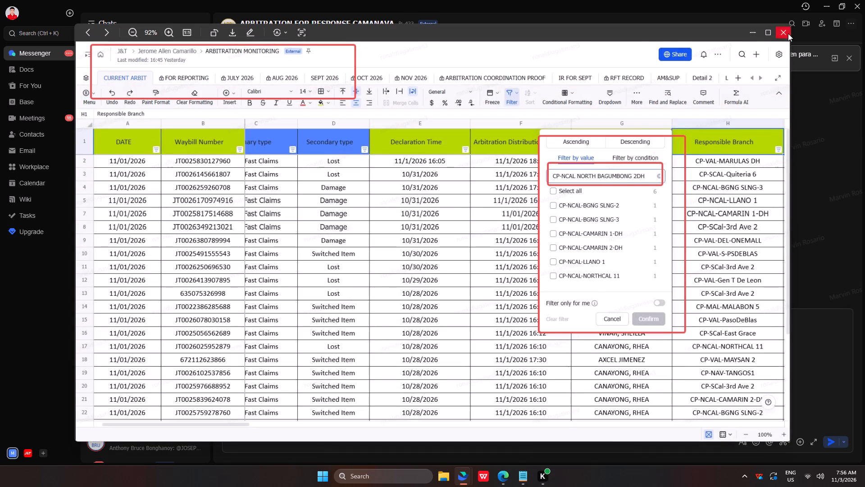
left_click(788, 33)
key("alt+Tab")
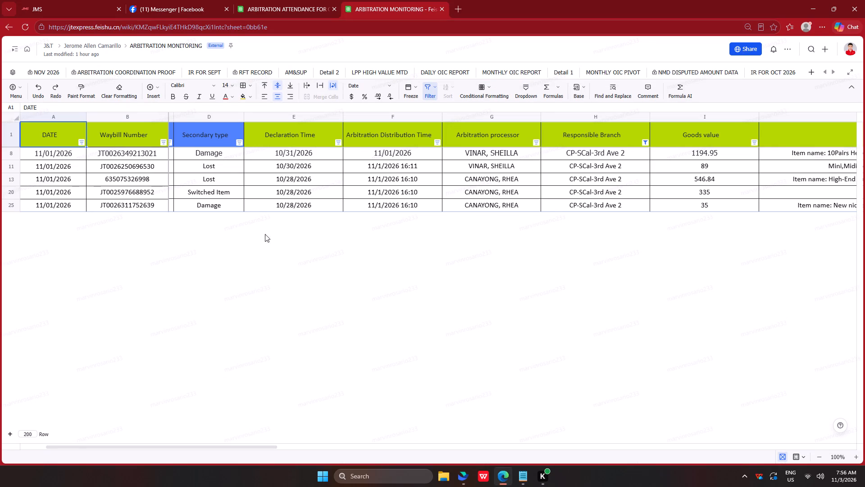
key("alt+Tab")
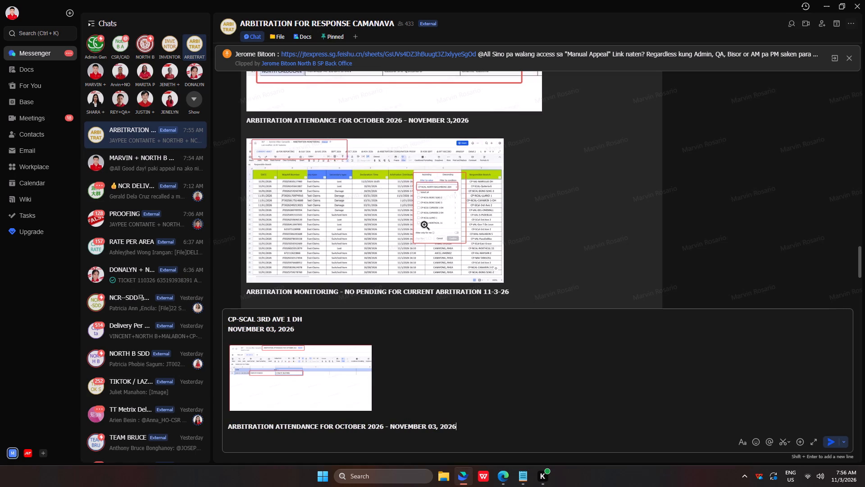
key("alt+Tab")
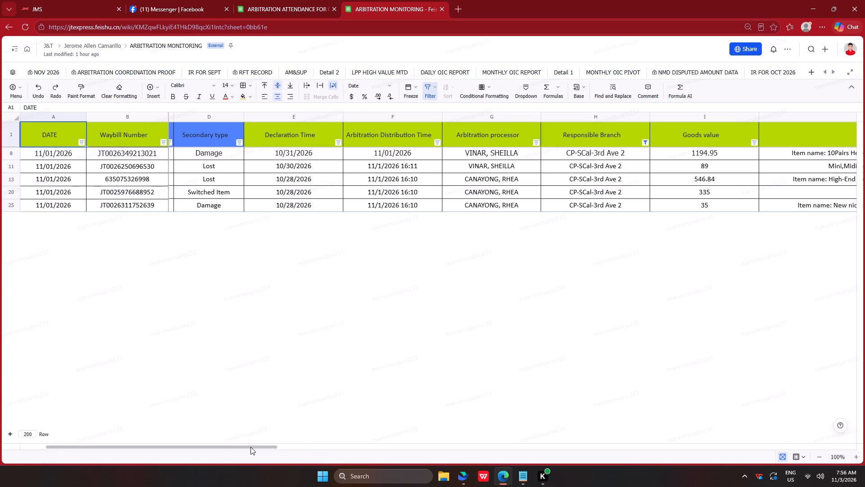
Open the value filter of the ARBITRATION MONITORING sheet's Responsible Branch column, select all branches and search for 3RD.
left_click_drag(250, 446, 272, 443)
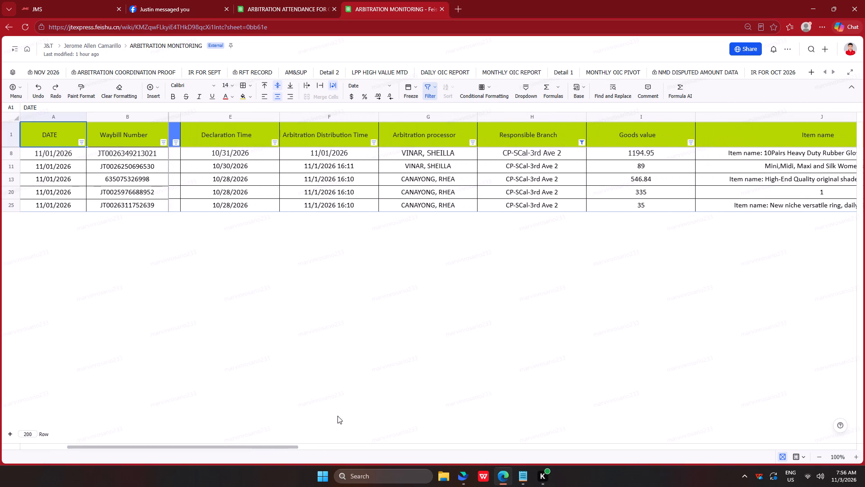
left_click(583, 142)
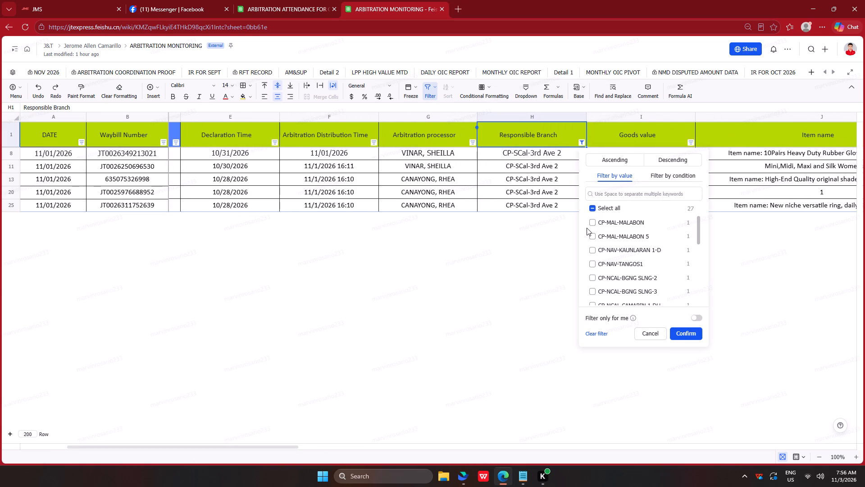
left_click(595, 211)
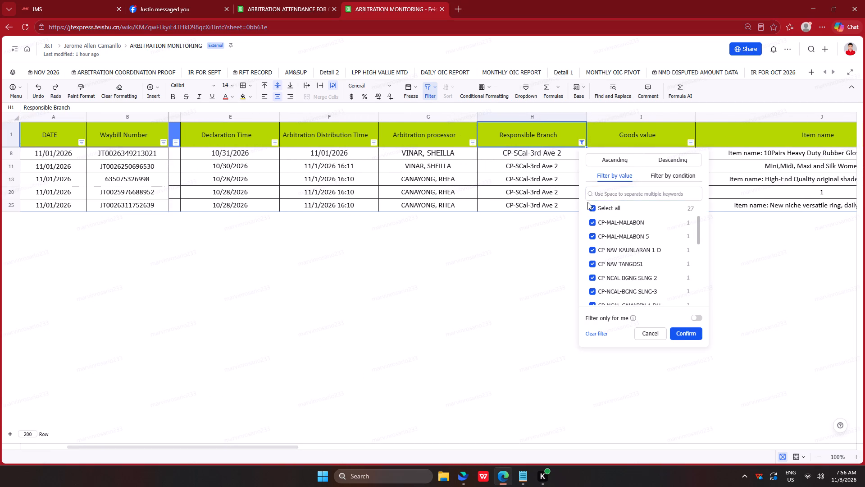
left_click(605, 195)
key("3")
key("r")
key("d")
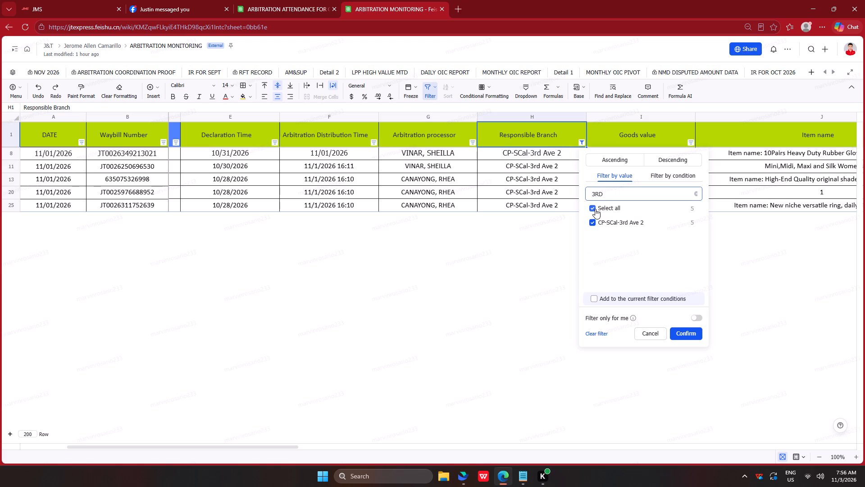
Replace the branch filter's search text with CP-SCAL 3RD AVE and deselect all listed branches.
left_click_drag(648, 221, 626, 200)
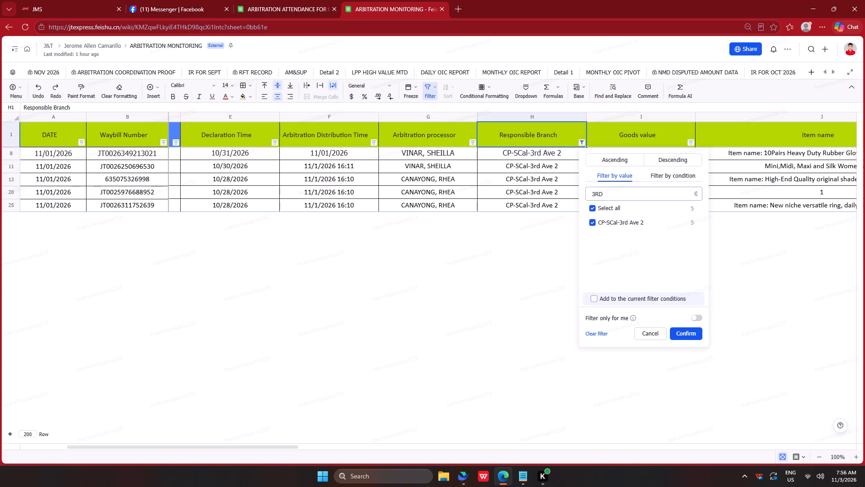
key("BackSpace")
key("BackSpace")
key("BackSpace")
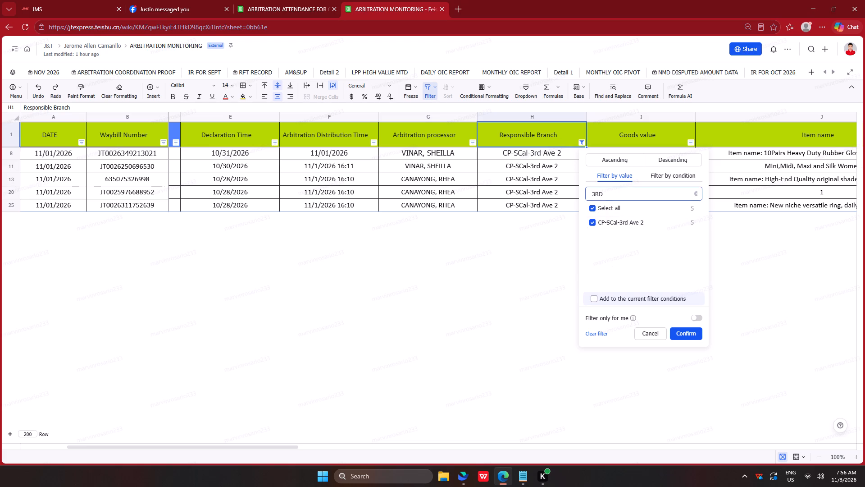
left_click(619, 191)
key("BackSpace")
key("BackSpace")
key("BackSpace")
key("BackSpace")
key("BackSpace")
key("BackSpace")
key("BackSpace")
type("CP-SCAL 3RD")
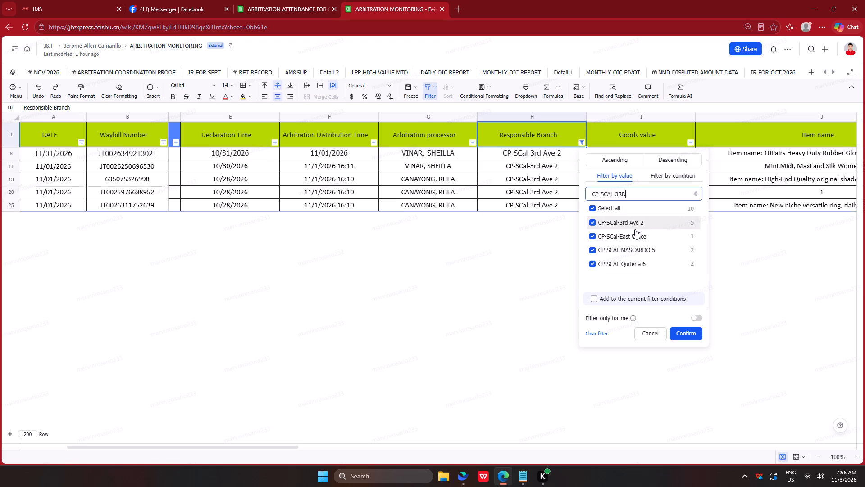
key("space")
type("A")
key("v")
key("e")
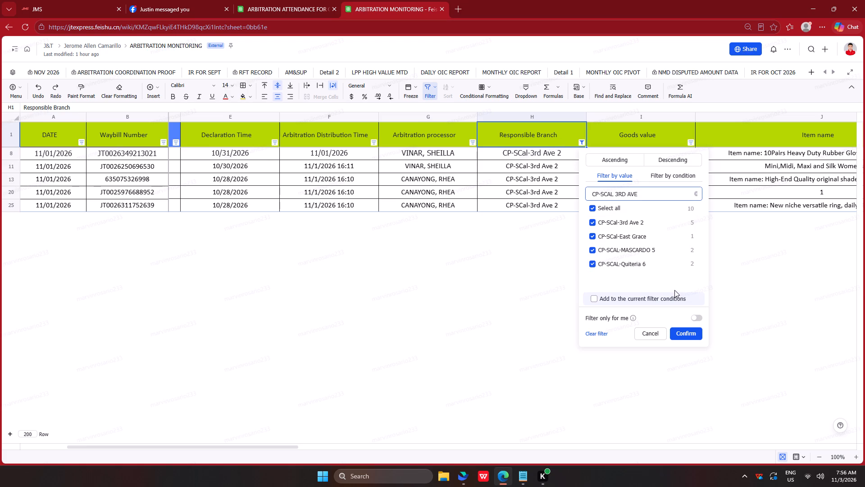
left_click(593, 208)
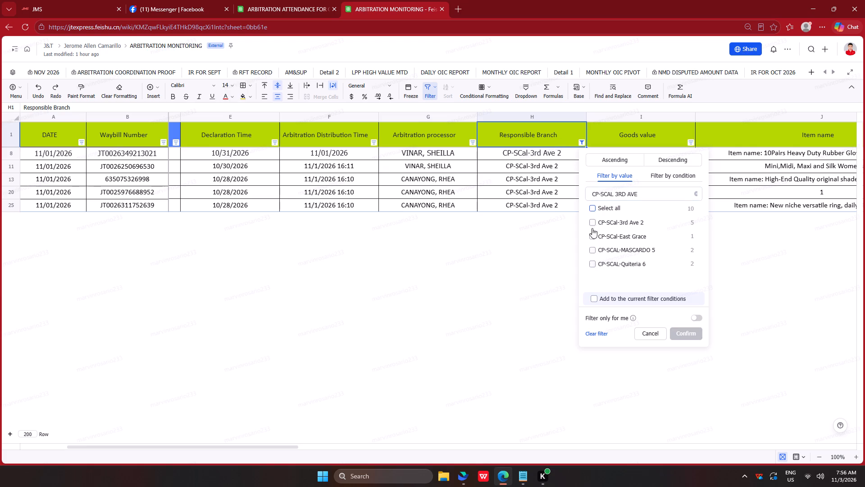
Capture a screenshot area covering the whole ARBITRATION MONITORING sheet with its open Responsible Branch filter.
key("ctrl+shift+a")
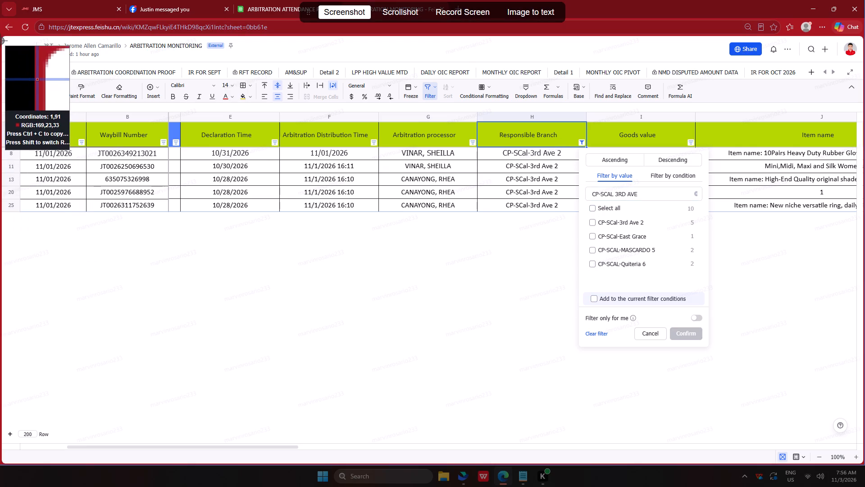
left_click_drag(0, 35, 221, 251)
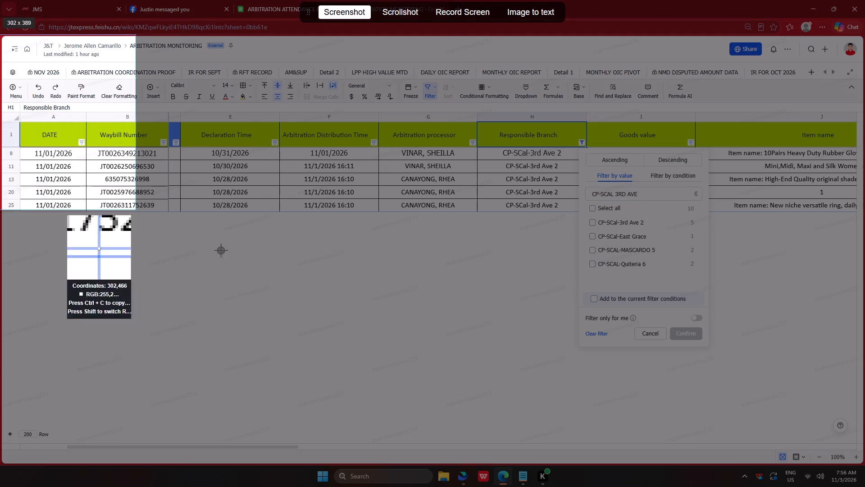
left_click_drag(221, 251, 864, 389)
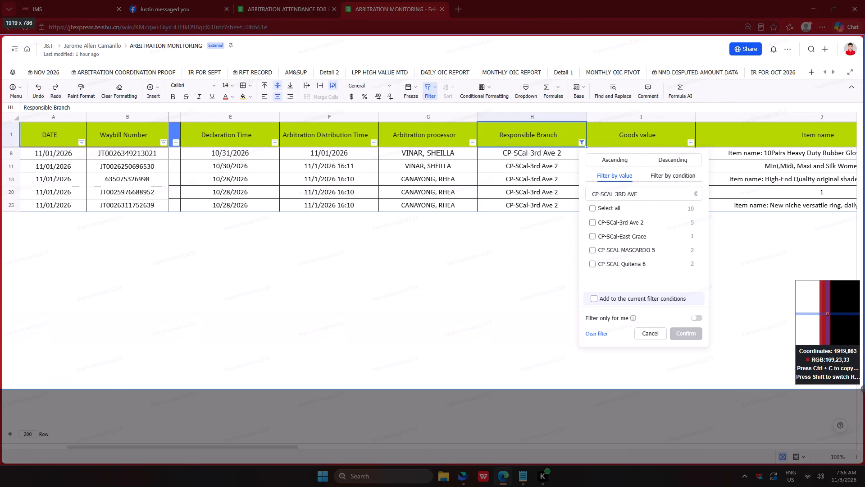
left_click_drag(864, 389, 864, 470)
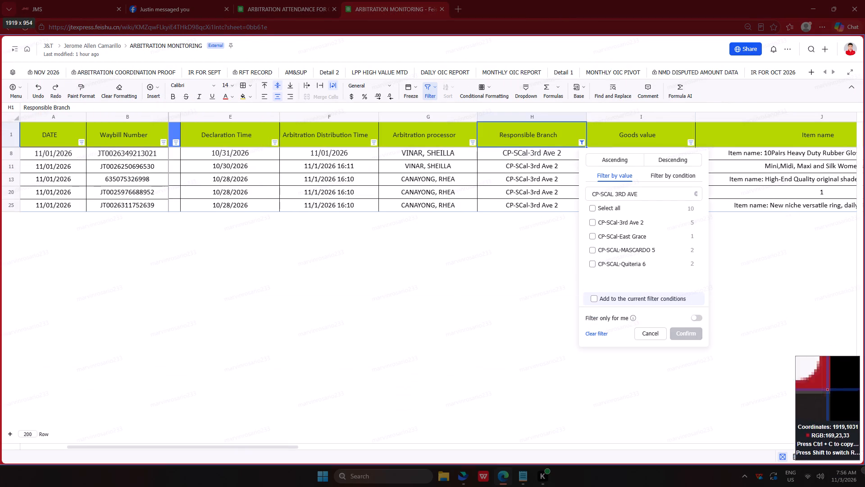
left_click_drag(864, 470, 864, 464)
scroll(864, 466, "down", 1)
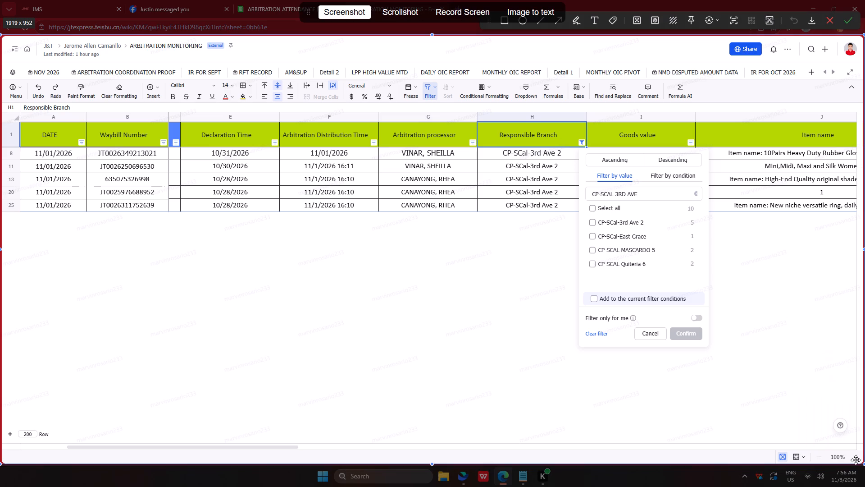
Draw a red rectangle around the CP-SCAL 3RD AVE search text in the capture and finish the screenshot.
left_click(505, 24)
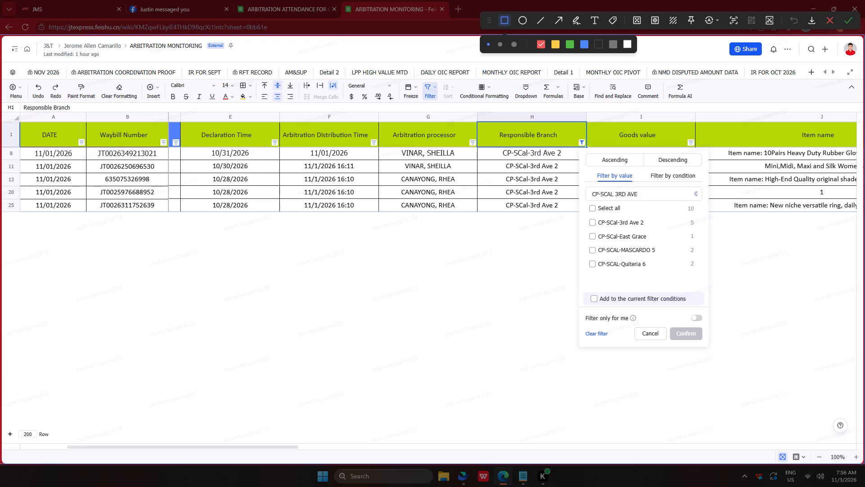
left_click_drag(584, 185, 600, 202)
left_click_drag(600, 202, 707, 203)
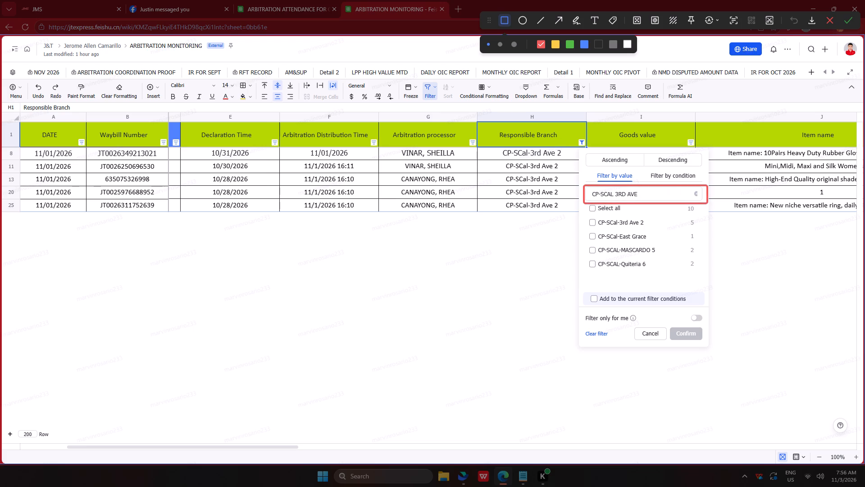
left_click_drag(707, 203, 705, 202)
key("alt+Tab")
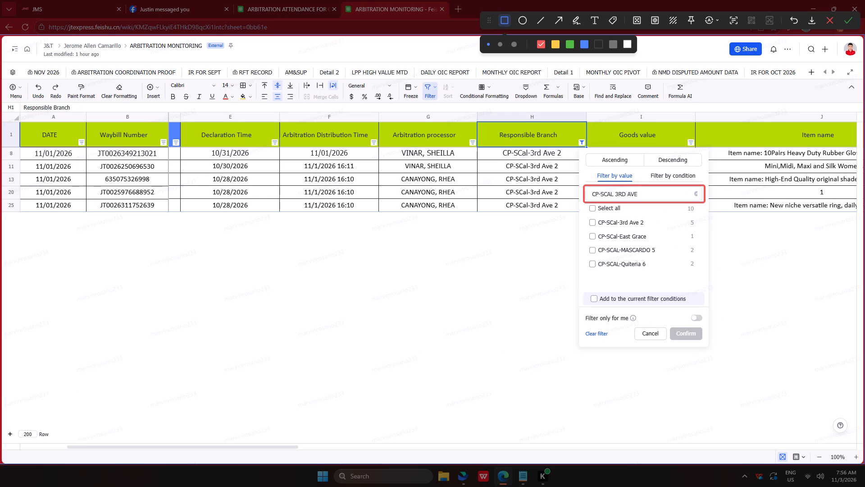
left_click(850, 22)
Switch to Lark and paste the monitoring screenshot below the draft's attendance caption, separated by a blank line.
key("alt+Tab")
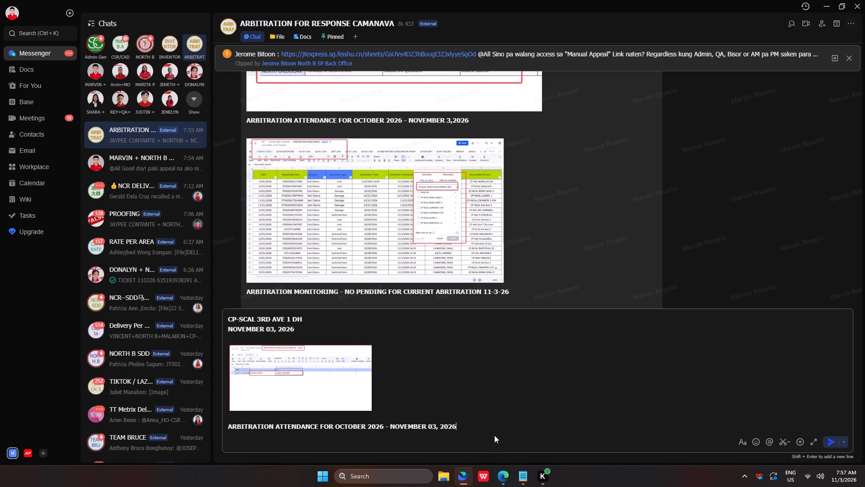
key("shift+Return")
key("shift+Return")
key("ctrl+v")
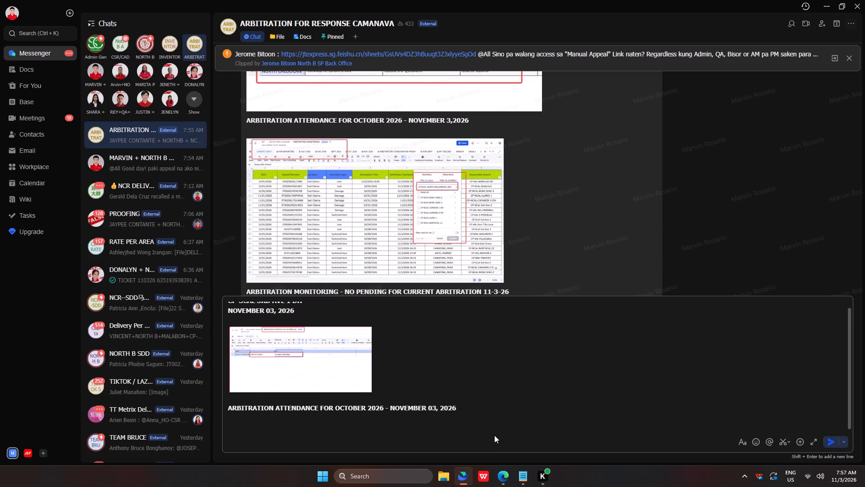
key("alt+Tab")
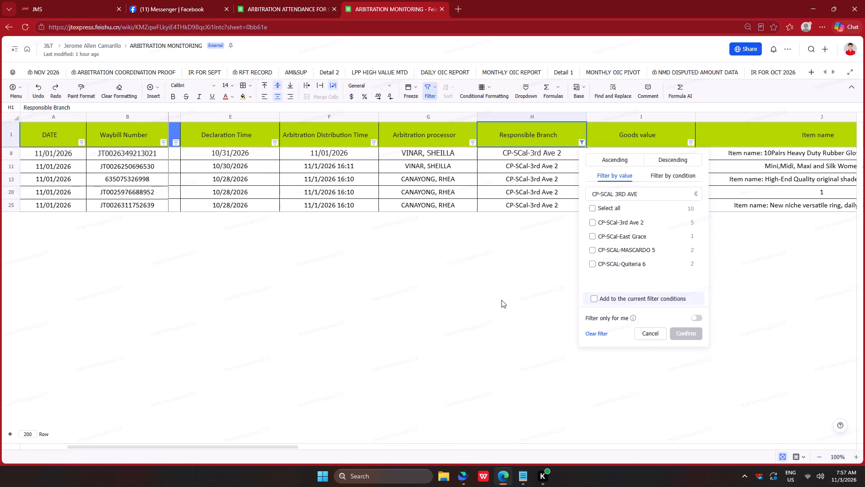
key("alt+Tab")
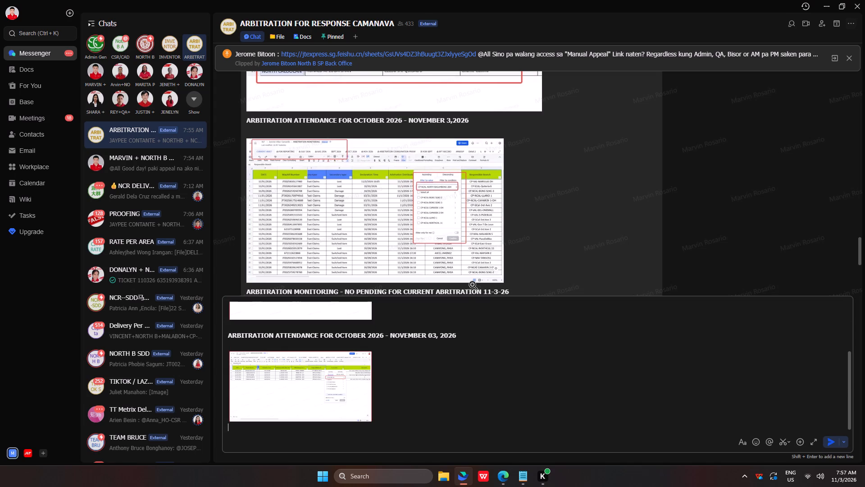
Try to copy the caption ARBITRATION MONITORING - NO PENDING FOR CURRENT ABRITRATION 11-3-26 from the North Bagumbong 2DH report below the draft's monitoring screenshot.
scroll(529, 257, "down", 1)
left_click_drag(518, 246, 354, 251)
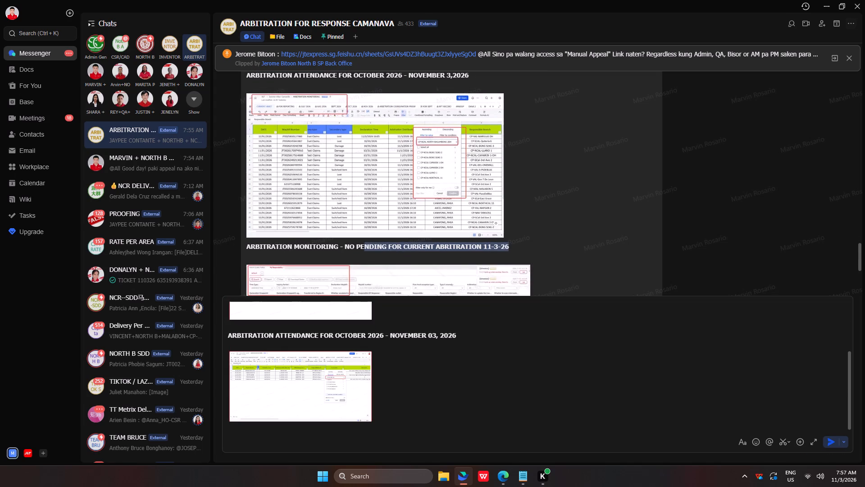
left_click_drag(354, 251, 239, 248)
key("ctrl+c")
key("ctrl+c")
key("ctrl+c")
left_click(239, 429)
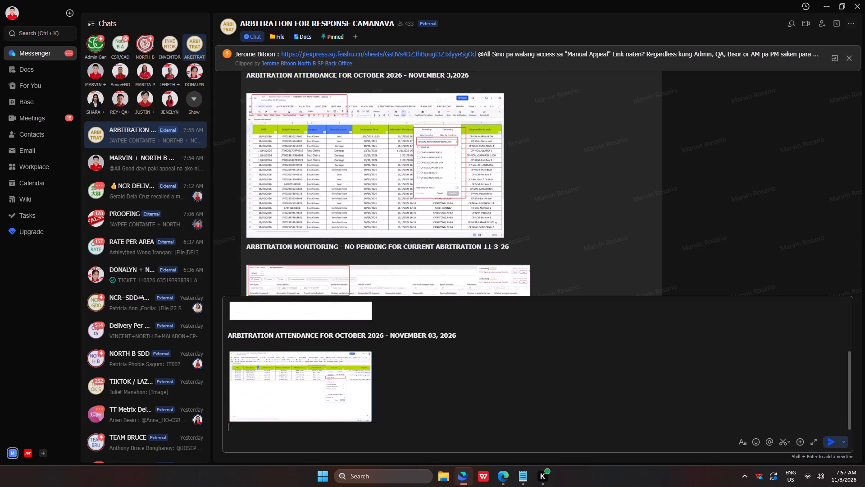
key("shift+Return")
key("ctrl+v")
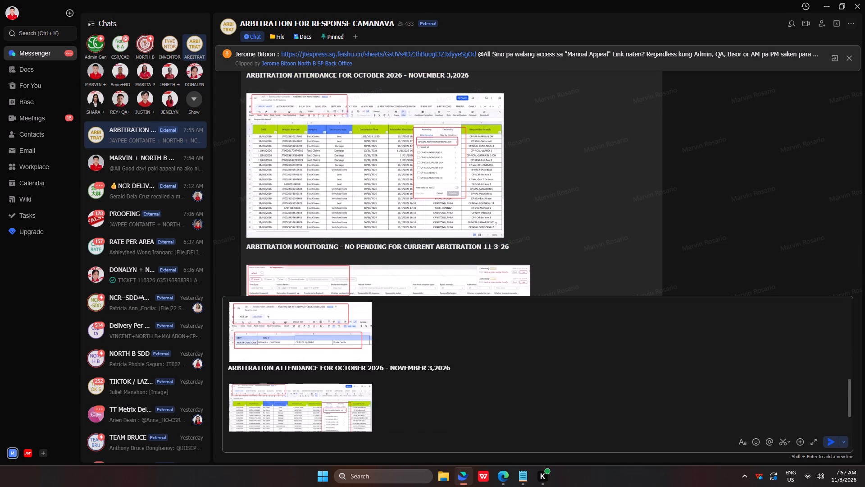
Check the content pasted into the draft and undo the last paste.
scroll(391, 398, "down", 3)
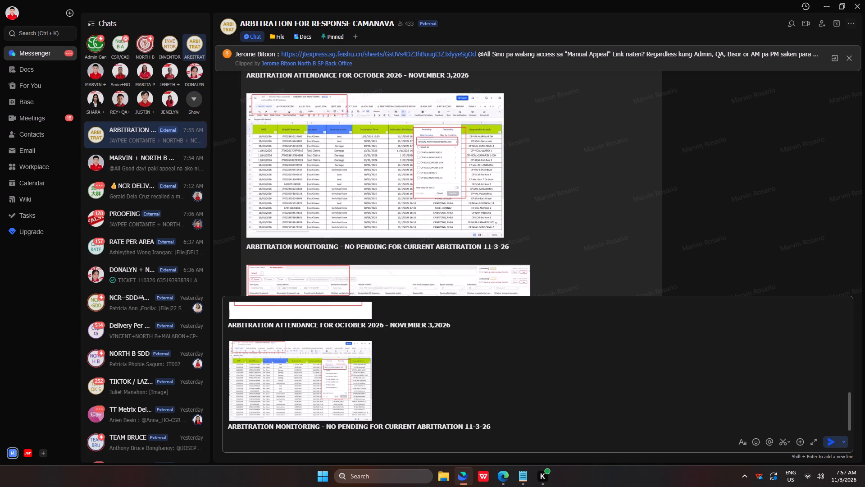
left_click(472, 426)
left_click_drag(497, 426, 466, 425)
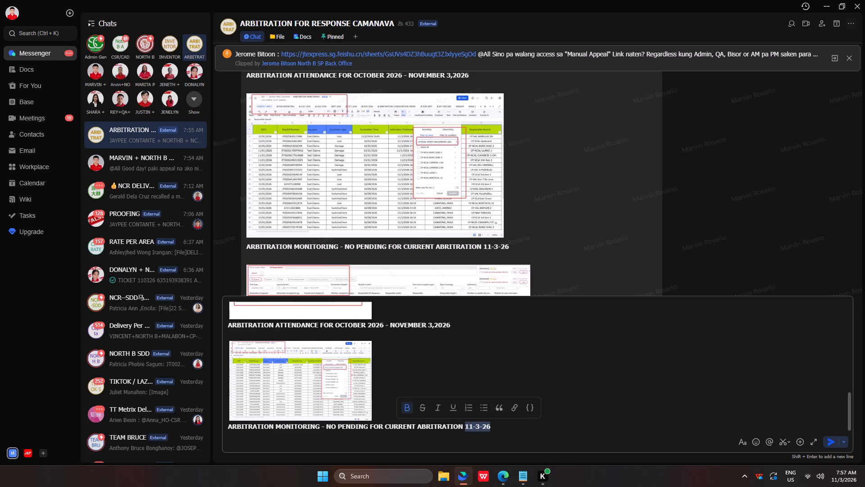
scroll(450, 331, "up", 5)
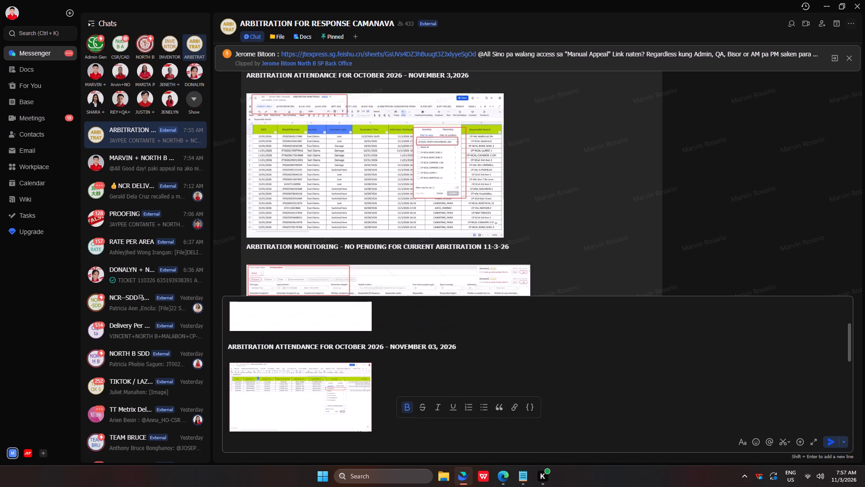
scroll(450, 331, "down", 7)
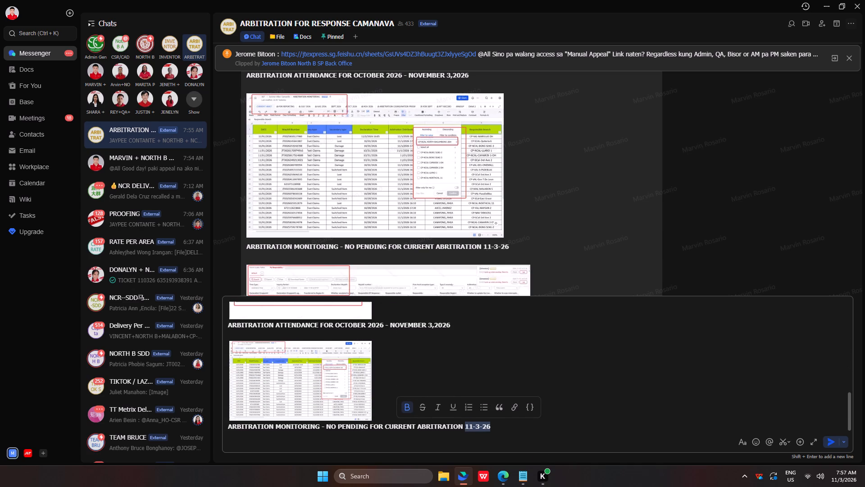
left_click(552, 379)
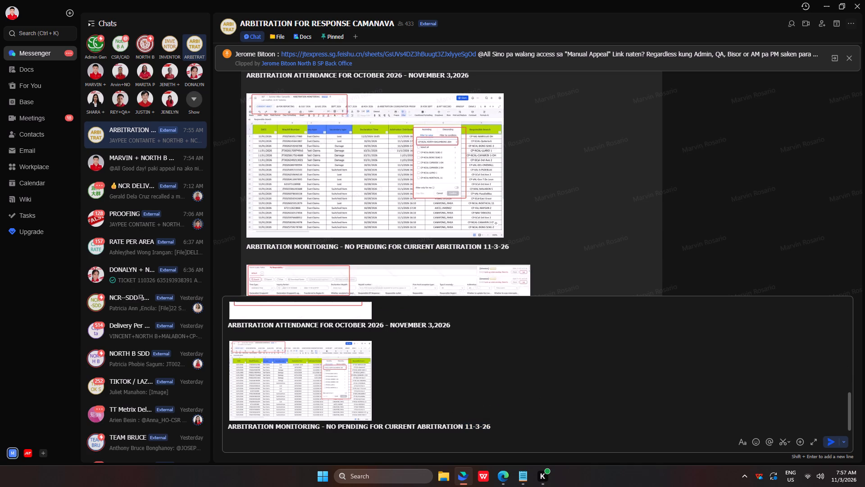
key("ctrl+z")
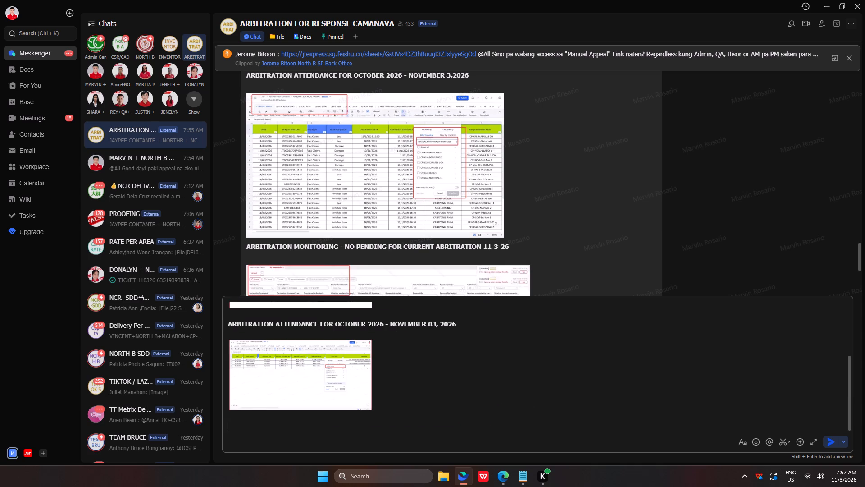
Copy the caption ARBITRATION MONITORING - NO PENDING FOR CURRENT ABRITRATION 11-3-26 from the earlier report below the draft's last screenshot.
left_click_drag(512, 244, 244, 245)
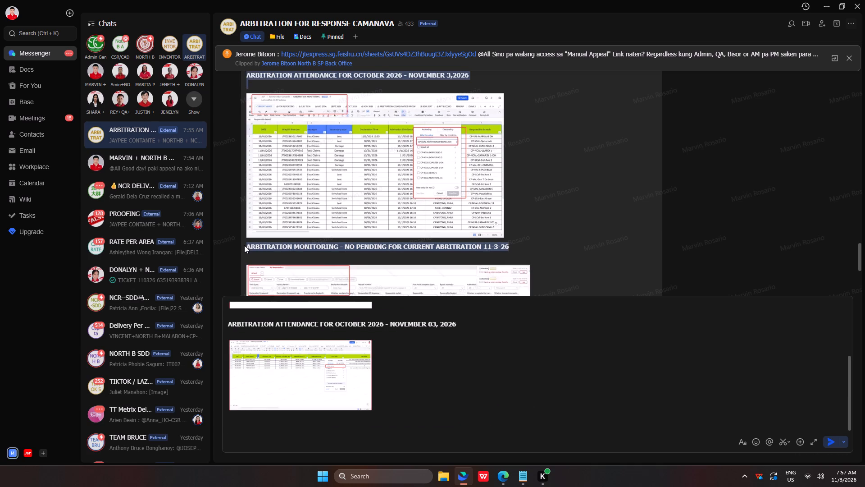
left_click_drag(244, 245, 248, 246)
key("ctrl+c")
key("ctrl+c")
key("ctrl+c")
key("ctrl+c")
left_click(239, 429, "ctrl")
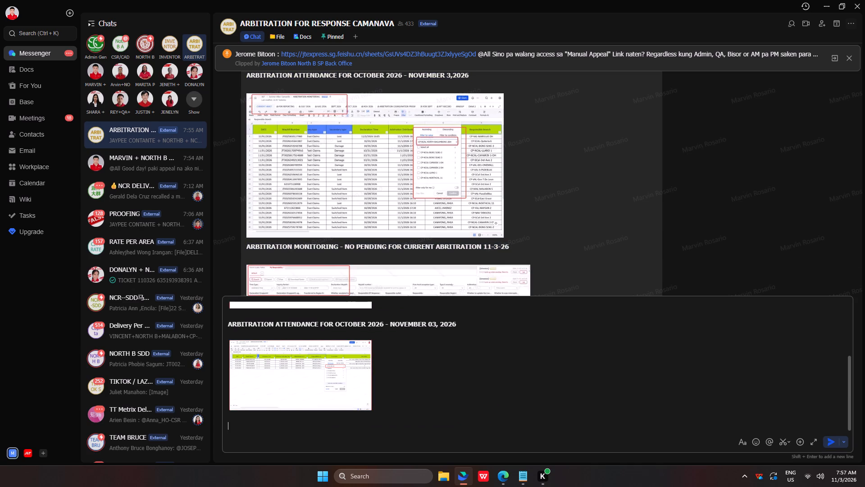
key("ctrl+v")
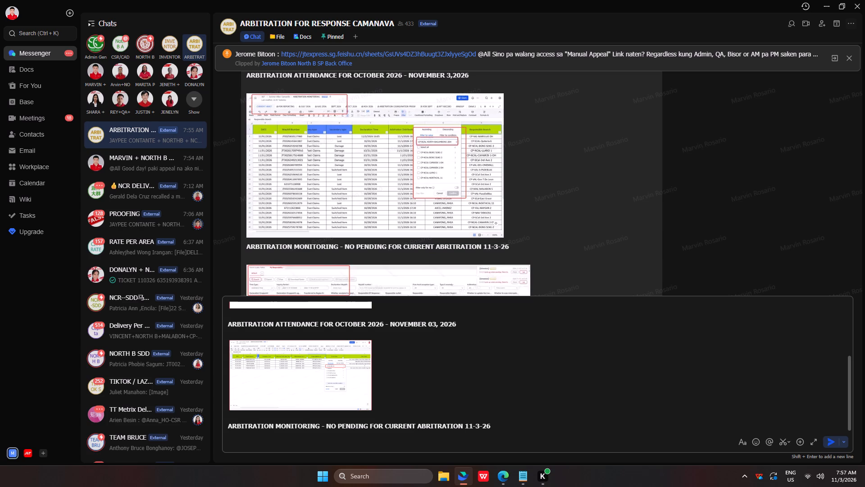
Replace the date in the draft's monitoring caption with NOVEMBER 03, 2026, copied from the attendance caption.
left_click_drag(457, 324, 390, 326)
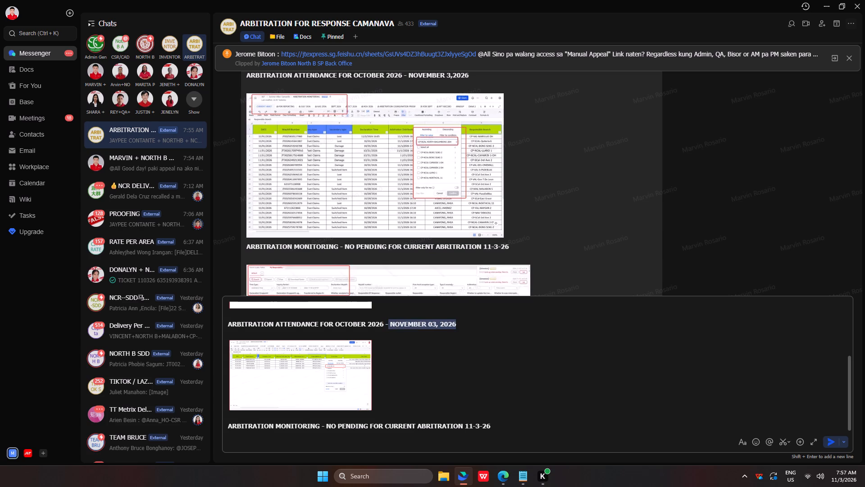
left_click_drag(390, 326, 391, 326)
key("ctrl+c")
key("ctrl+c")
key("ctrl+c")
key("ctrl+c")
left_click_drag(492, 423, 466, 424)
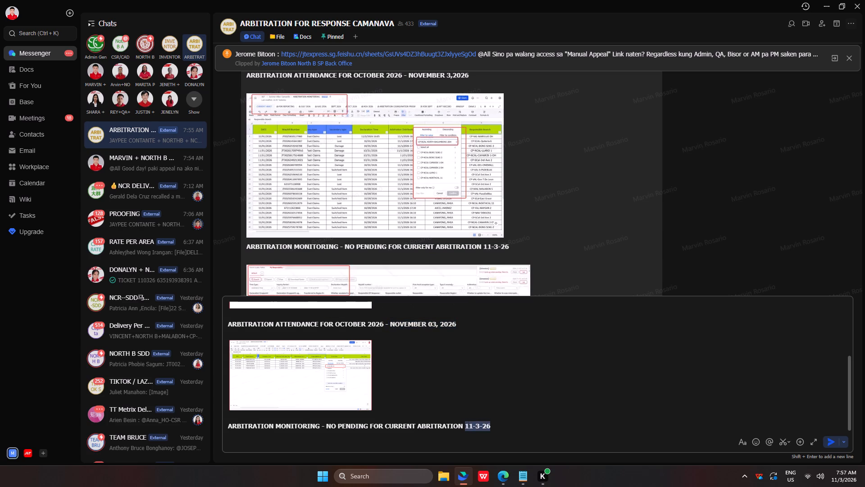
left_click_drag(466, 424, 465, 423)
key("ctrl+v")
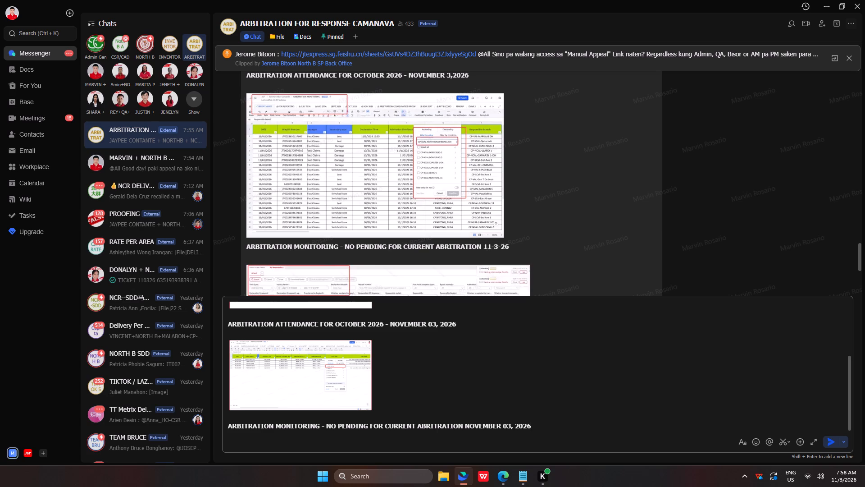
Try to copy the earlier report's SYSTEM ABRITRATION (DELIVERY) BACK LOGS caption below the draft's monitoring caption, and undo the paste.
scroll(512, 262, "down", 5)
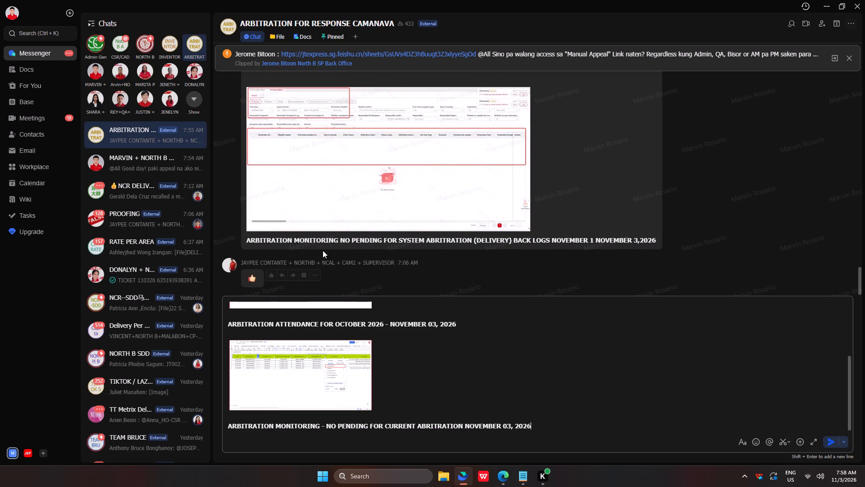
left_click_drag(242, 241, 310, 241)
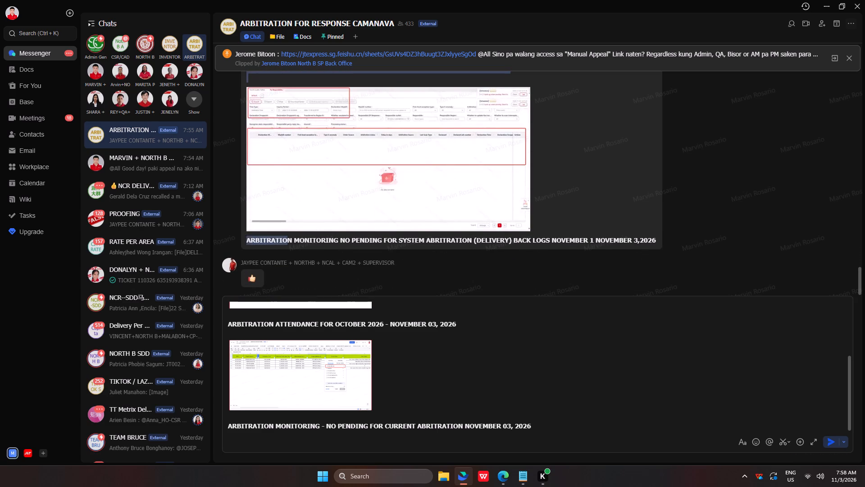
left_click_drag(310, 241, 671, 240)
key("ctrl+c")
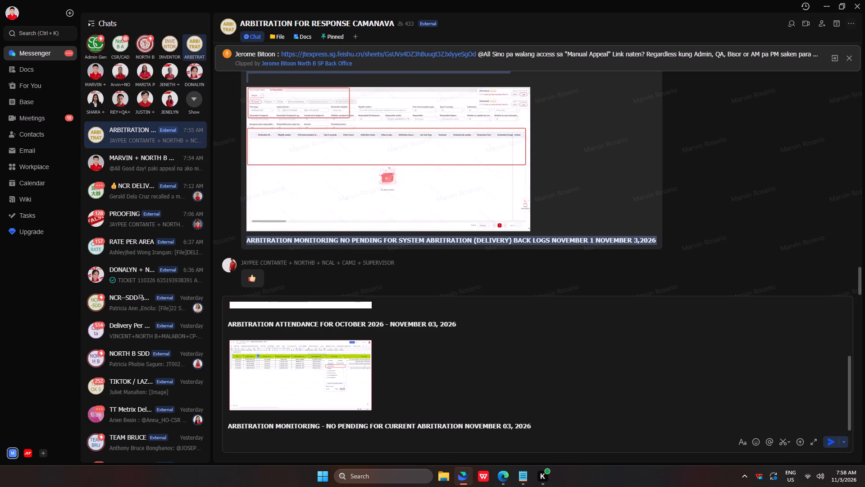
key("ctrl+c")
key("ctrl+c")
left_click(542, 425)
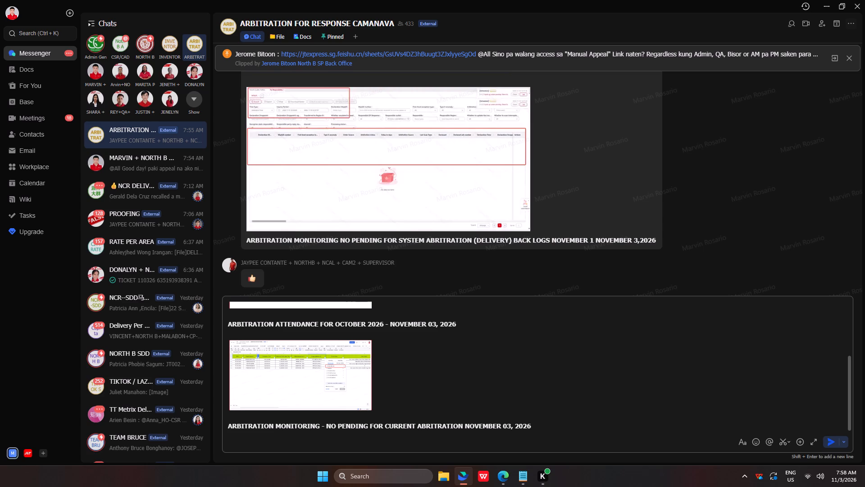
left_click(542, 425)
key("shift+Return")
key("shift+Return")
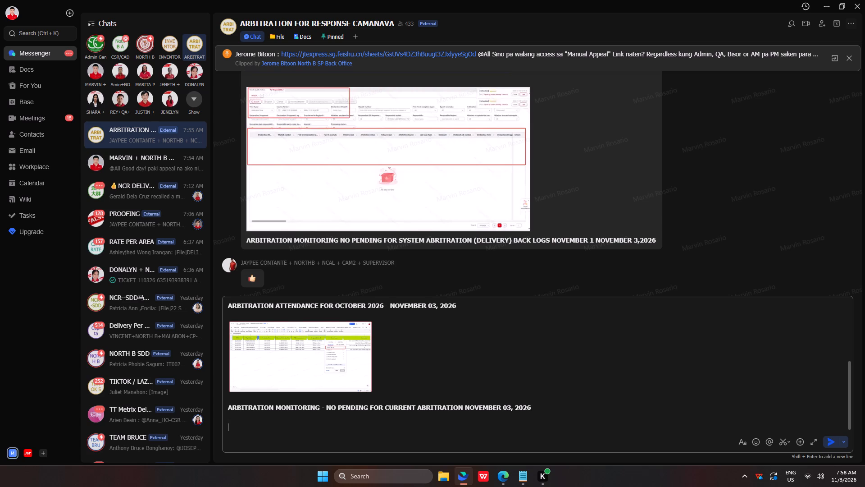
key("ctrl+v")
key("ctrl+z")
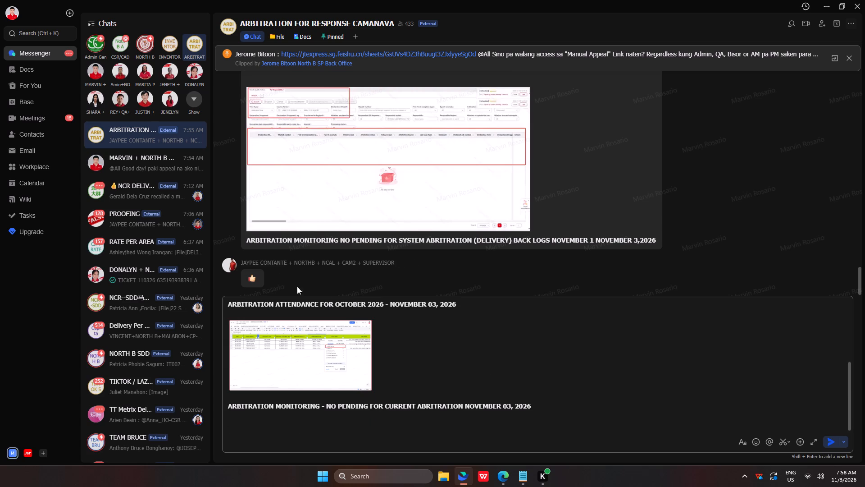
Copy the caption ARBITRATION MONITORING NO PENDING FOR SYSTEM ABRITRATION (DELIVERY) BACK LOGS NOVEMBER 1 NOVEMBER 3,2026 to a new line ending the draft.
left_click_drag(656, 240, 237, 242)
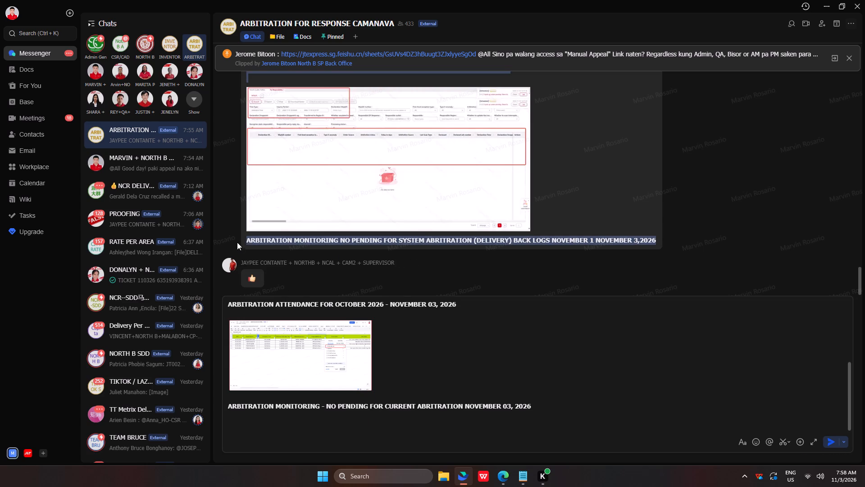
left_click_drag(237, 242, 247, 240)
key("ctrl+c")
key("ctrl+c")
key("ctrl+c")
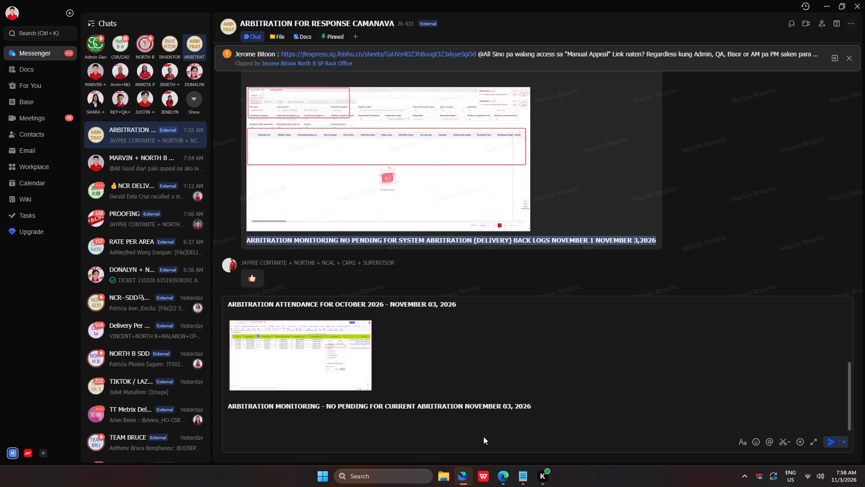
left_click(537, 409)
key("shift+Return")
key("shift+Return")
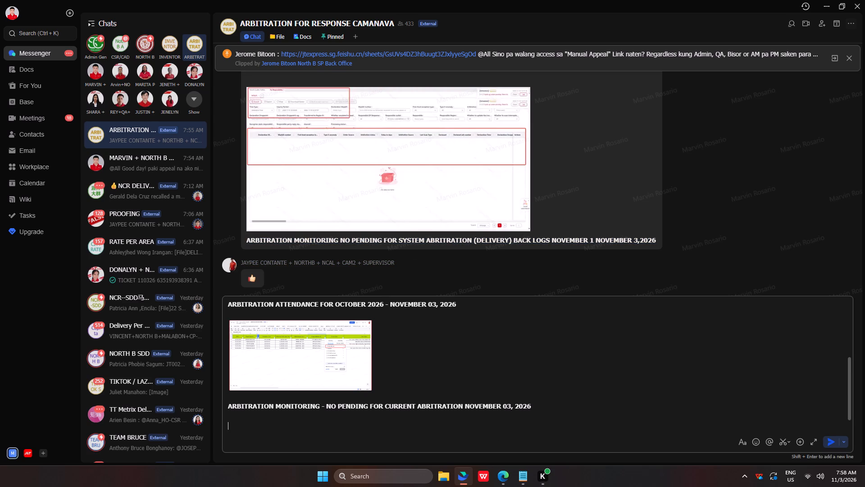
key("ctrl+v")
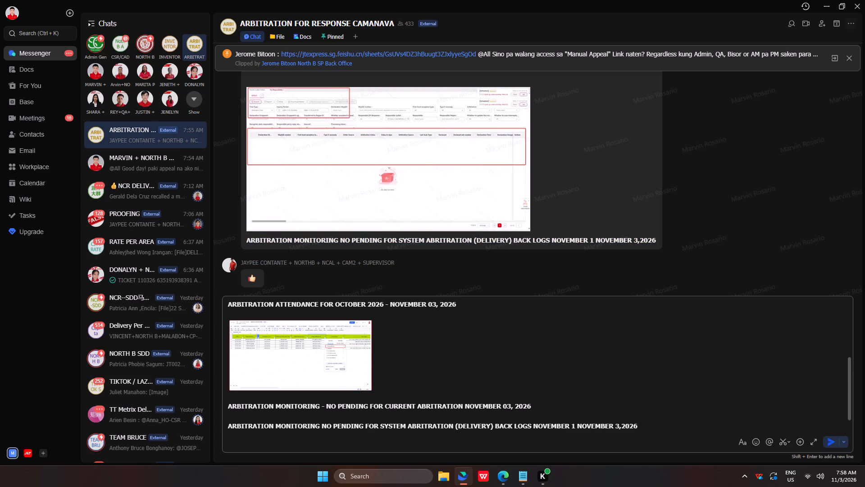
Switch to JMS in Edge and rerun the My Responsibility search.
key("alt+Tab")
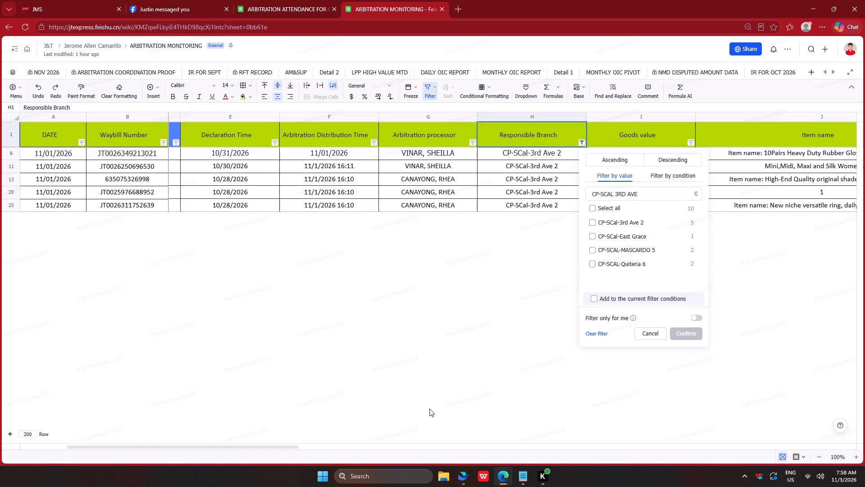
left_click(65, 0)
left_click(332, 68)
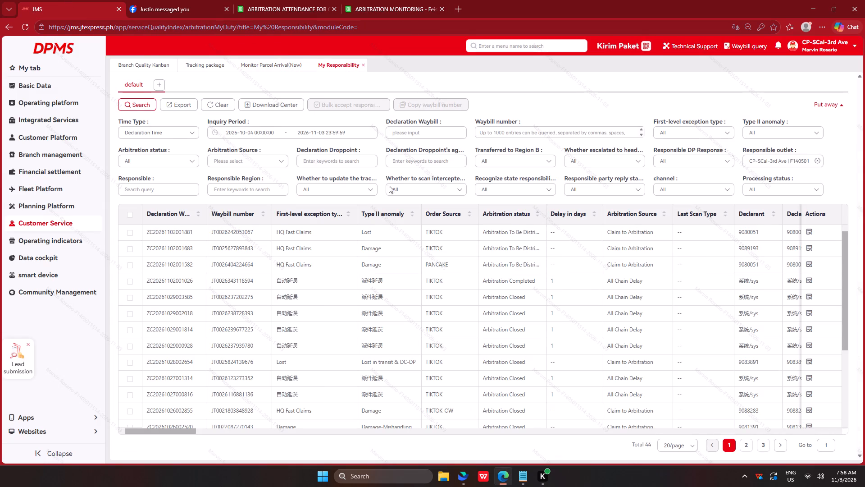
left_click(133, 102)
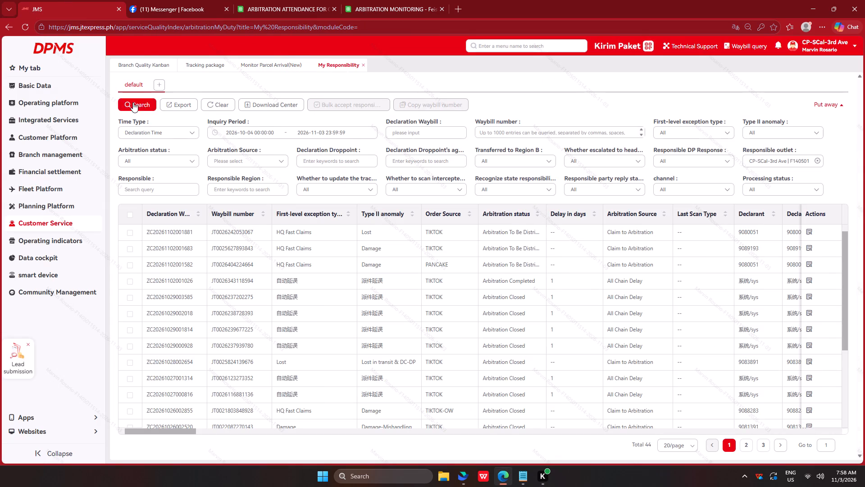
Switch to Lark and examine the search filters in the earlier report's back logs screenshot.
key("alt+Tab")
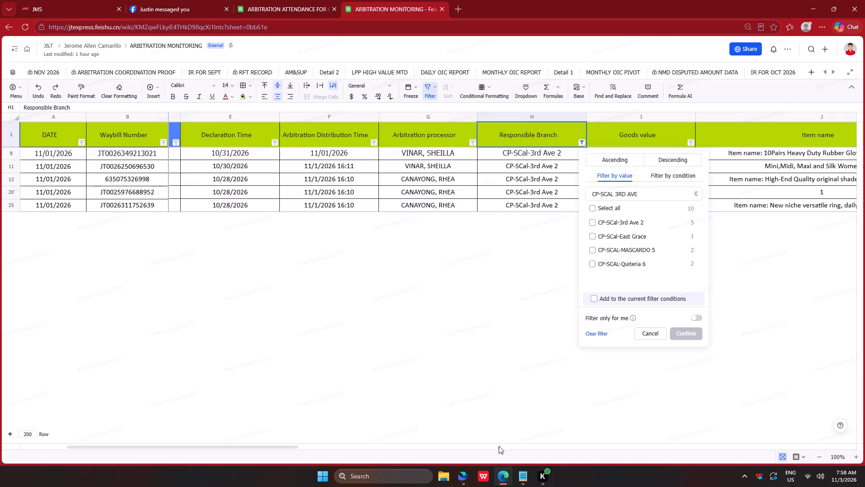
left_click(468, 478)
left_click(460, 167)
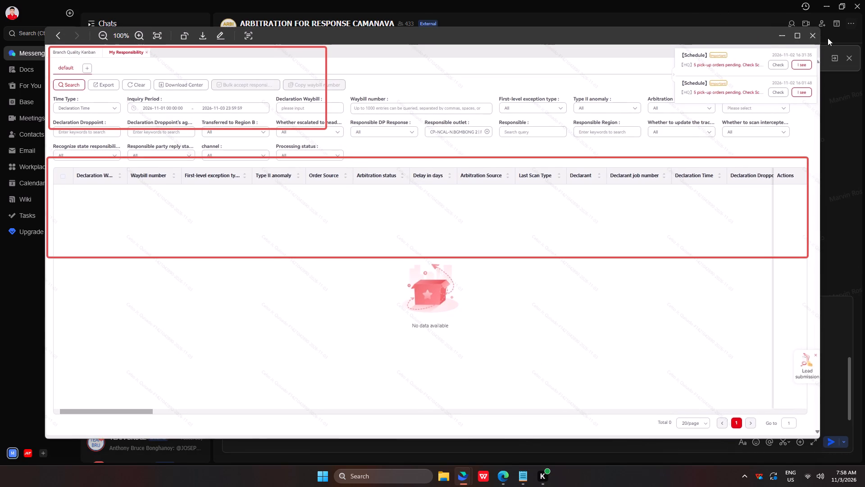
left_click(807, 38)
Switch to JMS in Edge and search My Responsibility with the inquiry period 2026-11-01 to 2026-11-03.
key("alt+Tab")
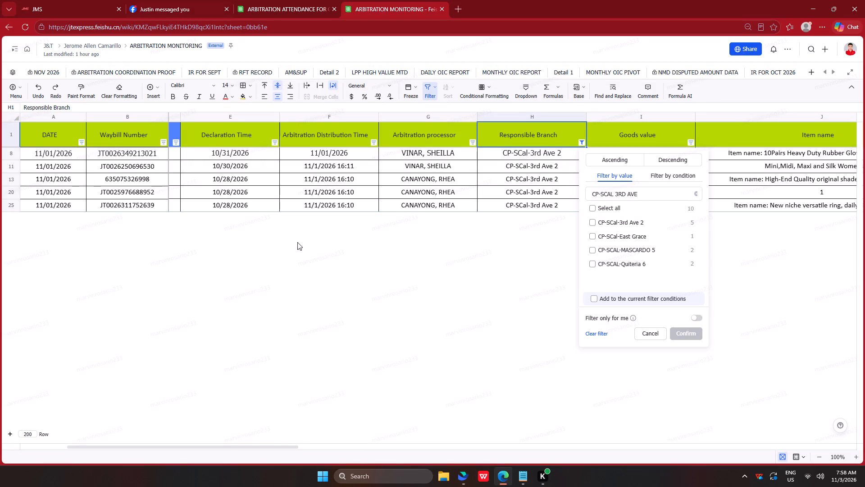
left_click(71, 0)
left_click(270, 132)
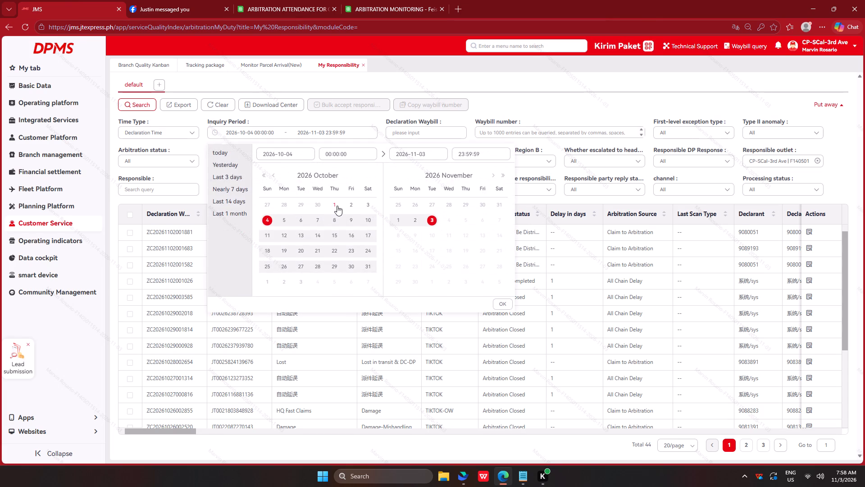
left_click(401, 221)
left_click(428, 221)
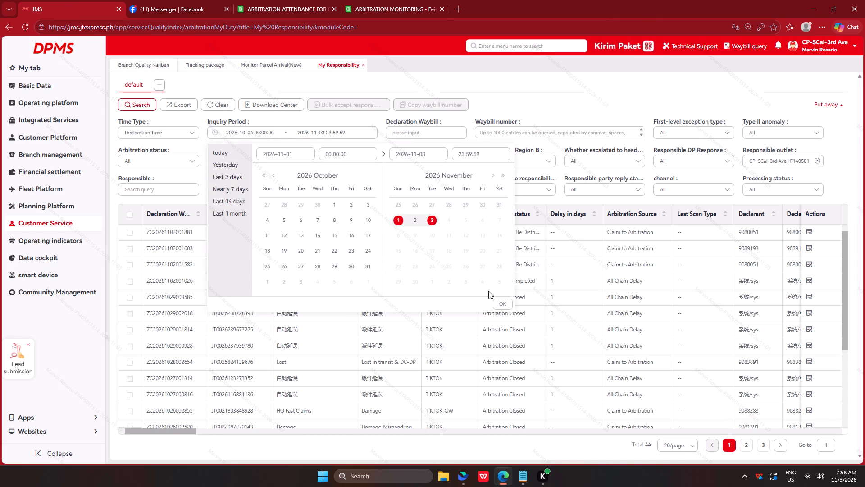
left_click(504, 308)
left_click(131, 106)
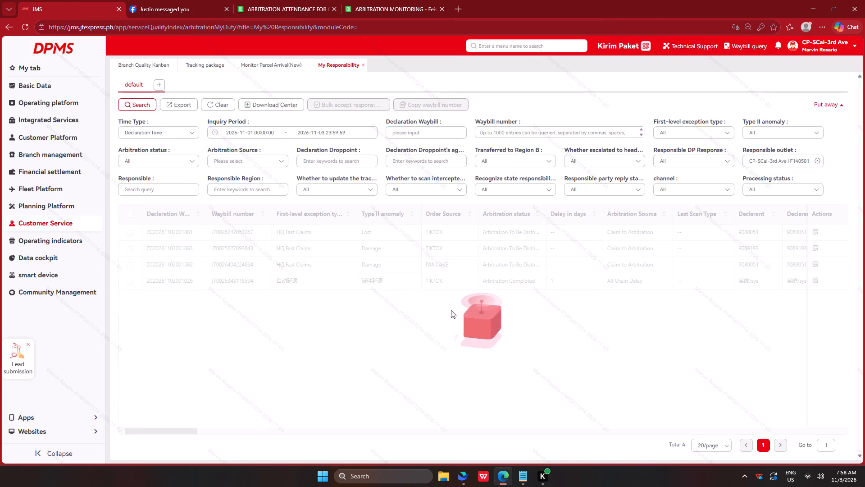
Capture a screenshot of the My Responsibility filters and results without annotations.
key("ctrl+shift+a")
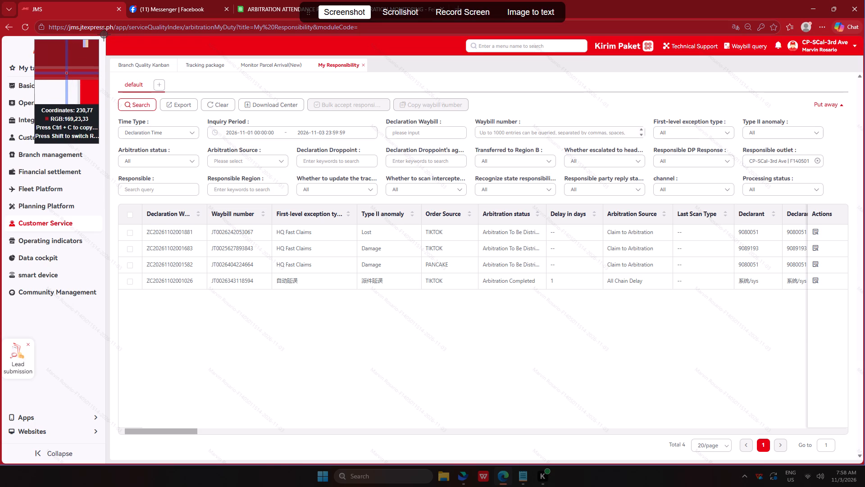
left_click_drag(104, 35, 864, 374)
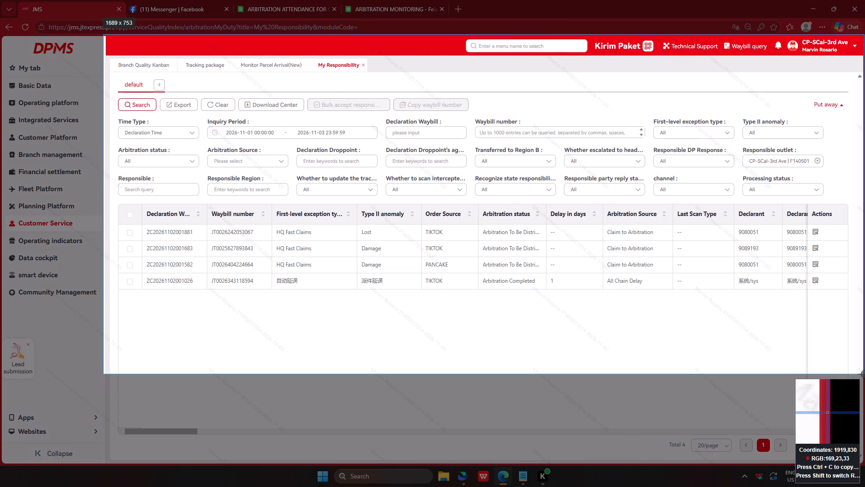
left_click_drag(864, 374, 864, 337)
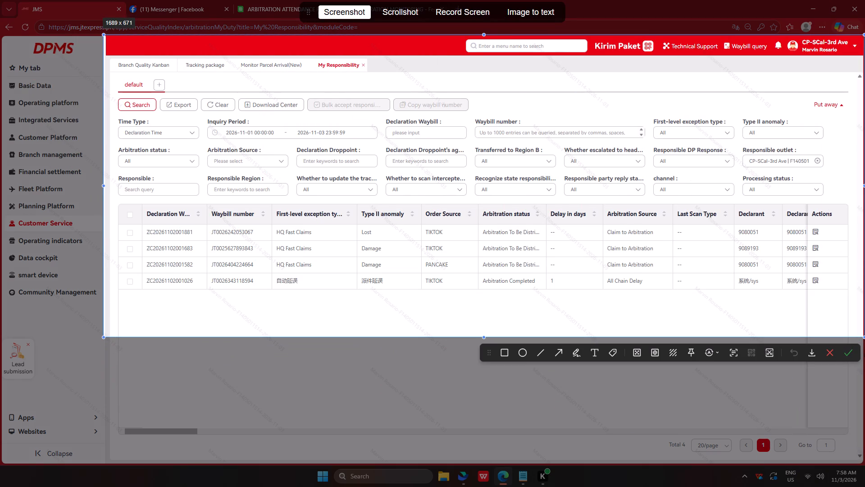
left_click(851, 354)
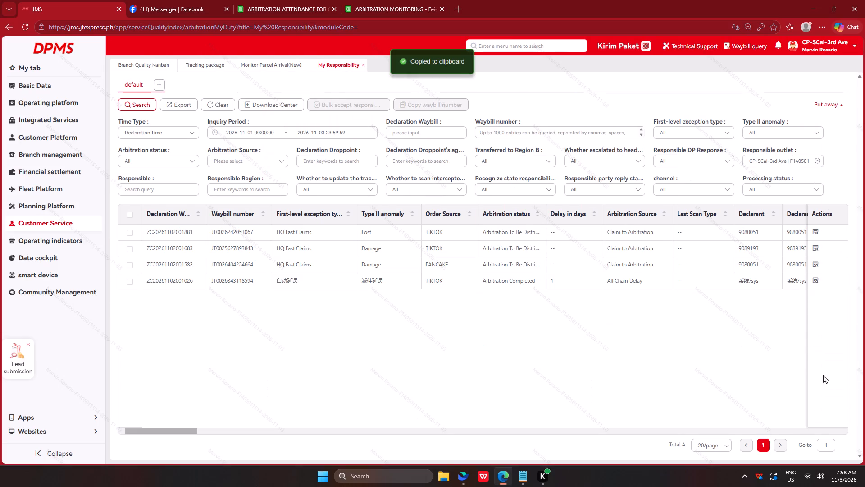
Capture the My Responsibility filters and results with a red rectangle around the rows' Actions cells, and finish the screenshot.
key("ctrl+shift+a")
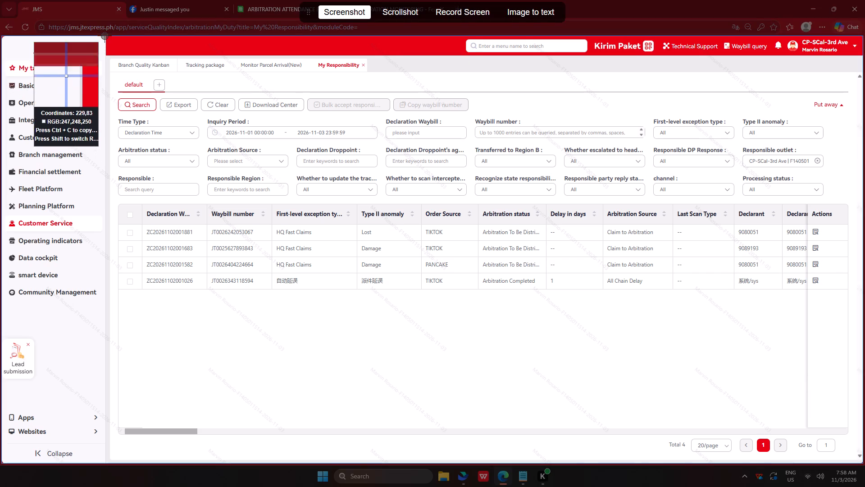
left_click_drag(105, 34, 864, 382)
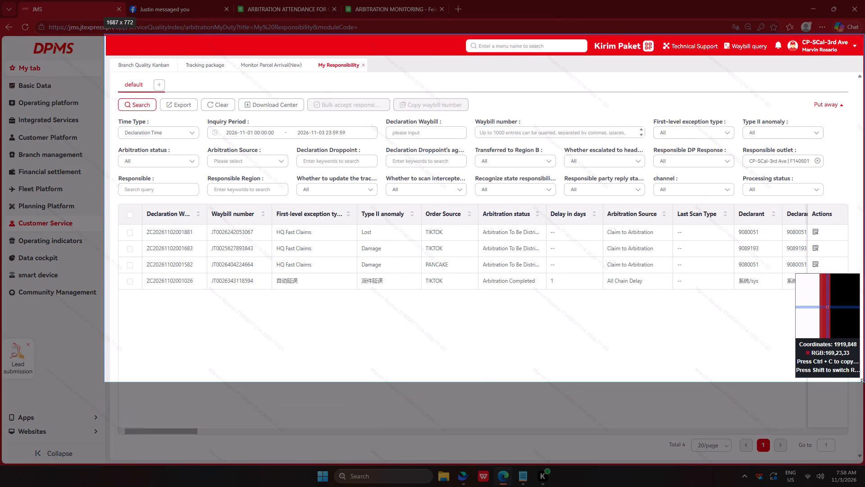
left_click(503, 398)
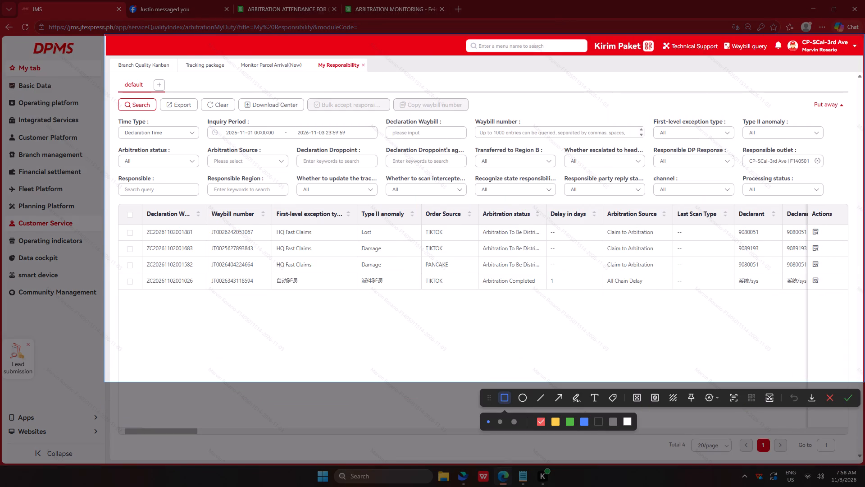
left_click_drag(806, 223, 806, 224)
left_click_drag(806, 224, 851, 293)
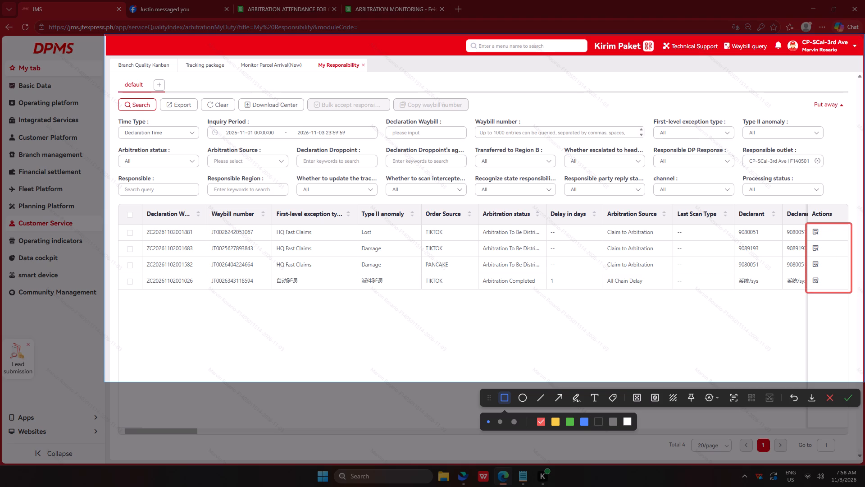
left_click(848, 394)
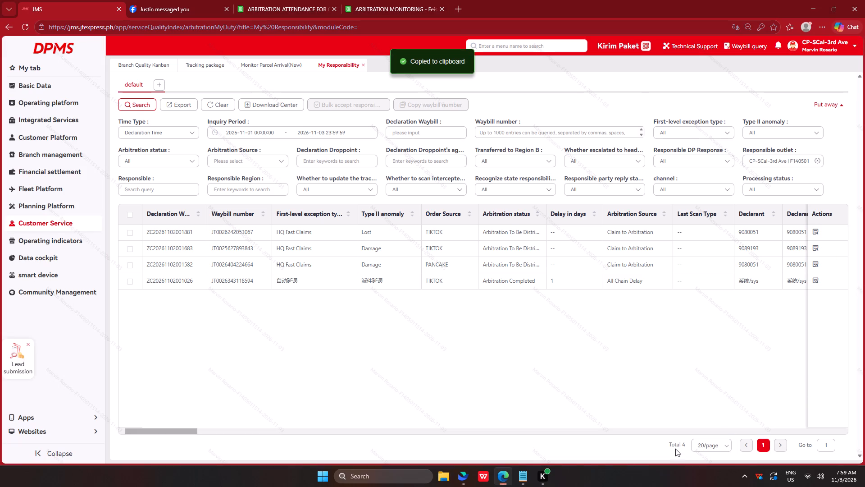
Switch to Lark and examine the screenshots and captions of the earlier ARBITRATION BACKLOG posts in the ARBITRATION FOR RESPONSE CAMANAVA chat.
left_click(469, 478)
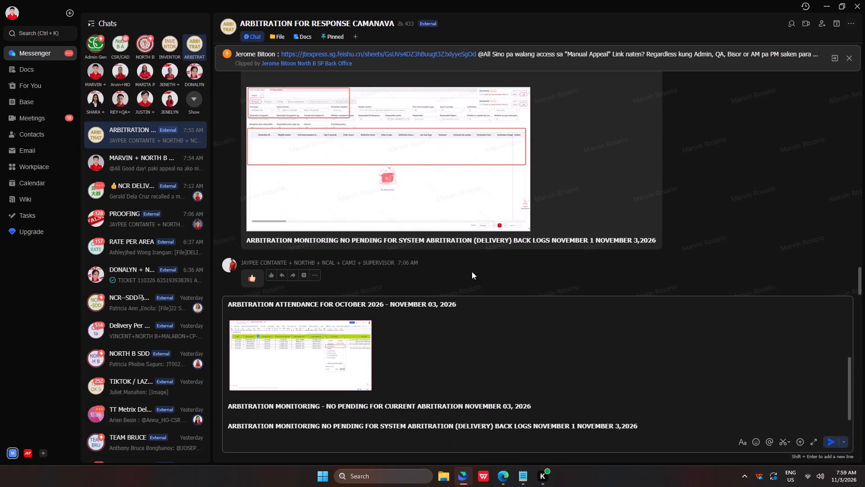
scroll(464, 254, "up", 1)
scroll(464, 254, "up", 20)
scroll(464, 254, "up", 6)
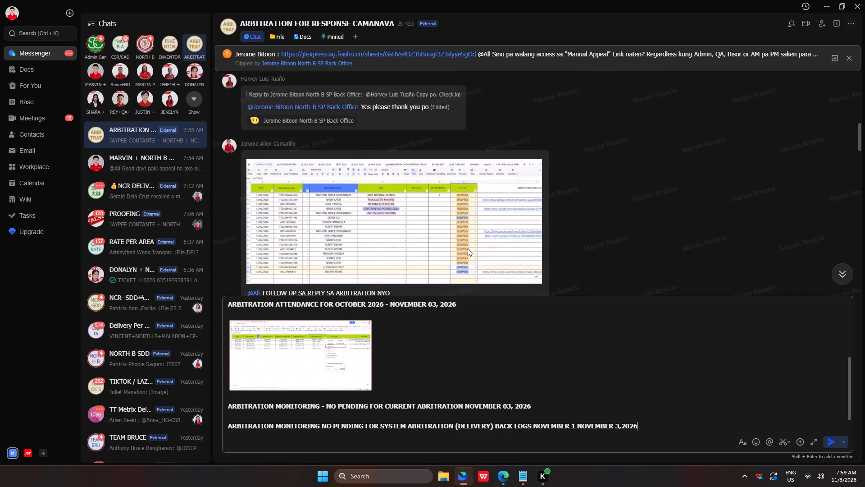
scroll(468, 248, "up", 2)
scroll(468, 248, "down", 3)
scroll(468, 248, "up", 19)
scroll(474, 234, "down", 1)
scroll(474, 234, "up", 7)
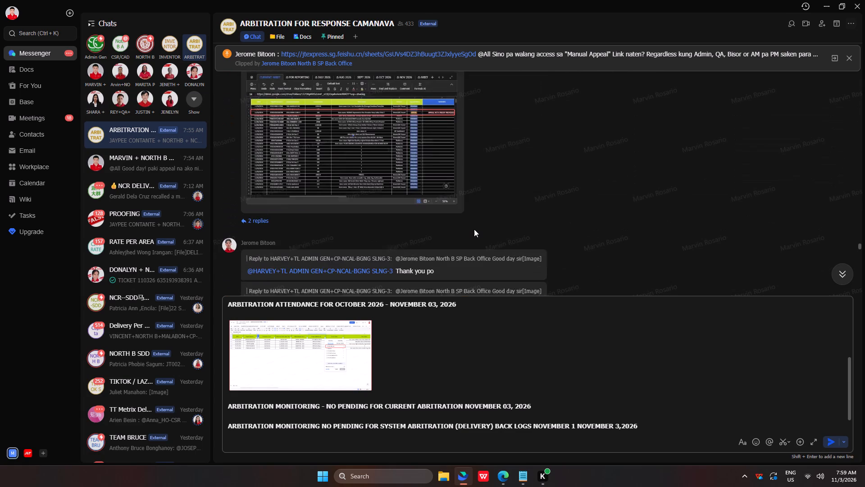
scroll(474, 229, "up", 17)
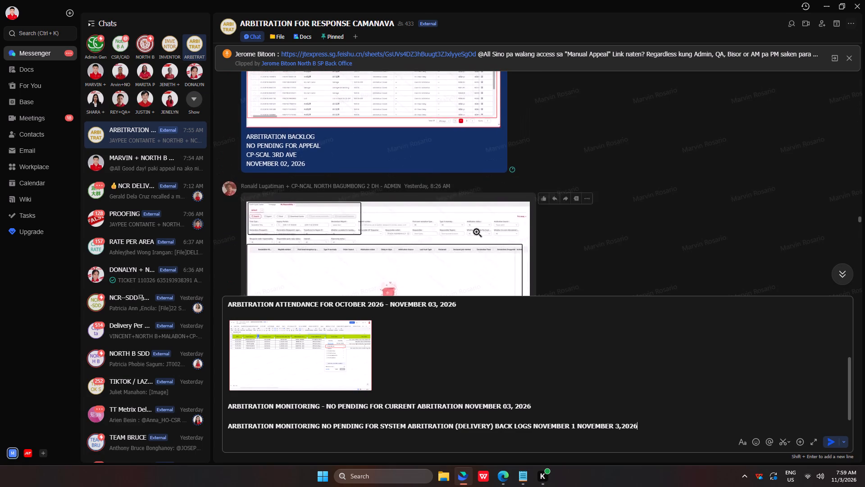
scroll(474, 229, "down", 4)
left_click(413, 161)
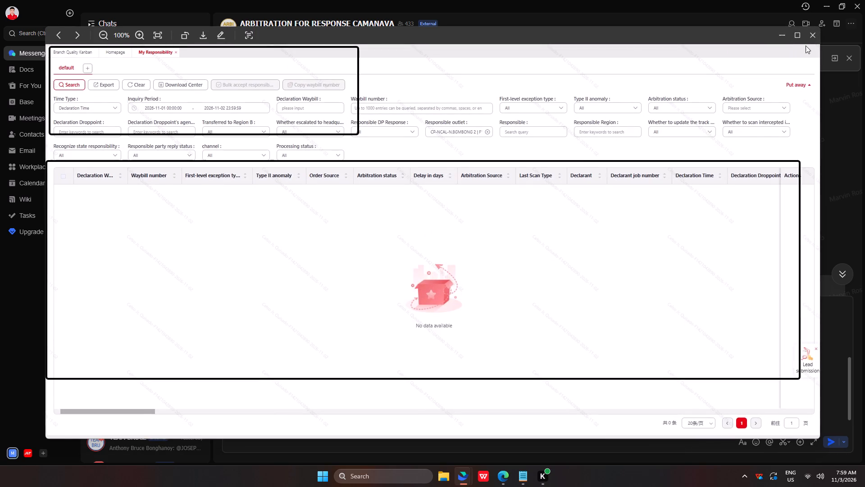
left_click(810, 37)
scroll(519, 161, "up", 7)
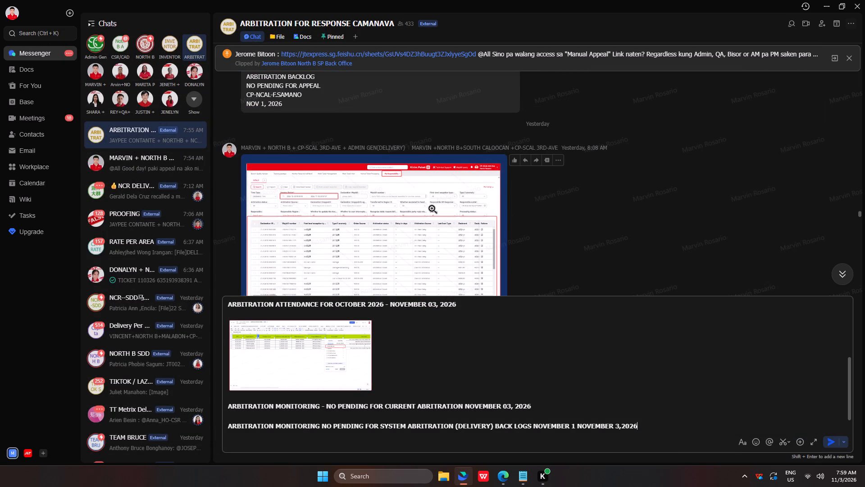
scroll(422, 209, "down", 3)
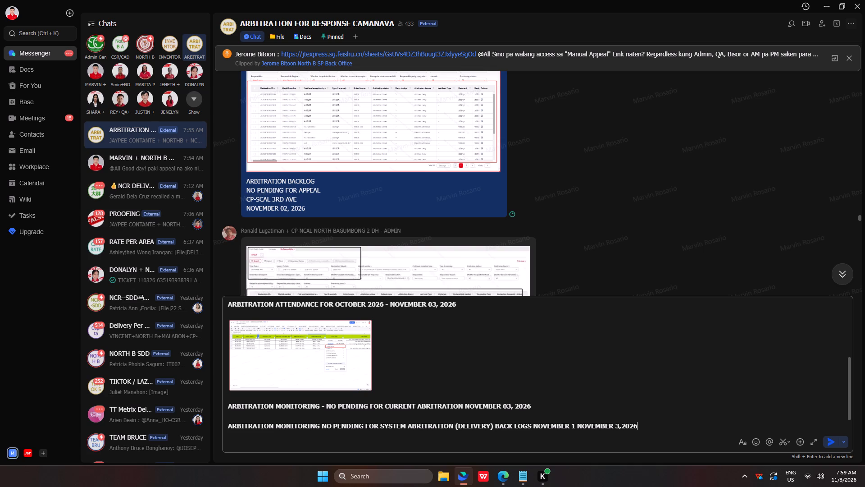
scroll(402, 202, "down", 2)
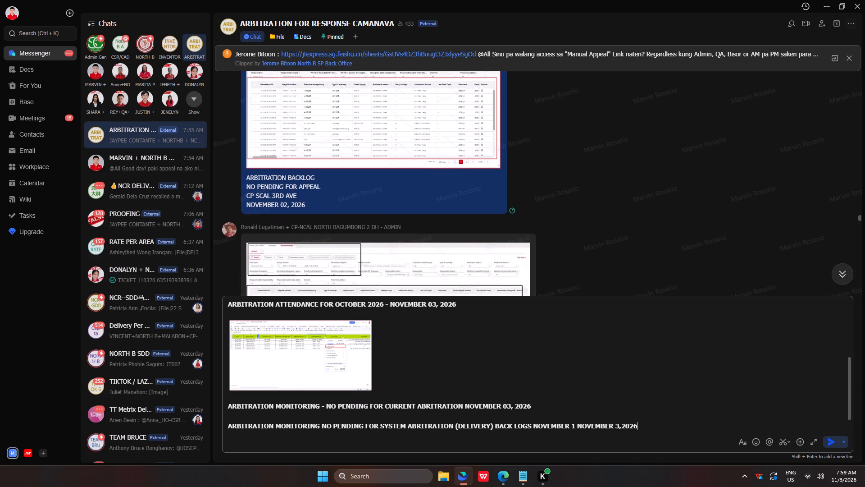
scroll(402, 202, "down", 2)
scroll(402, 202, "up", 8)
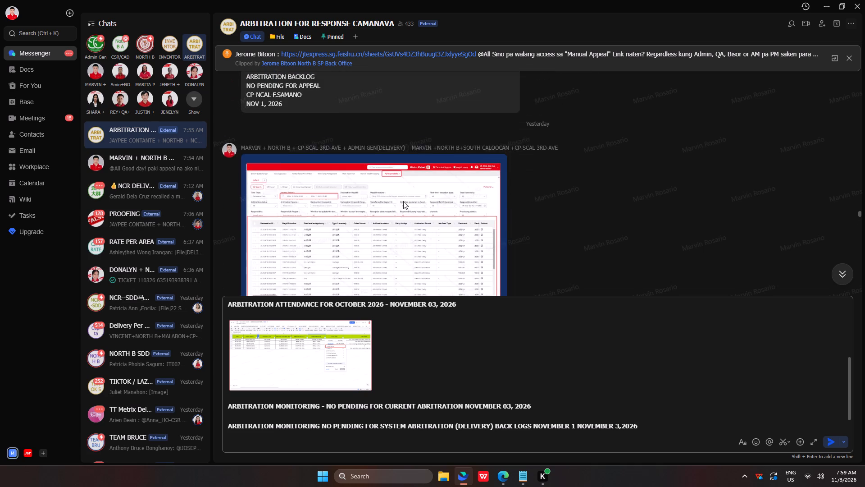
scroll(403, 201, "up", 6)
scroll(403, 201, "down", 3)
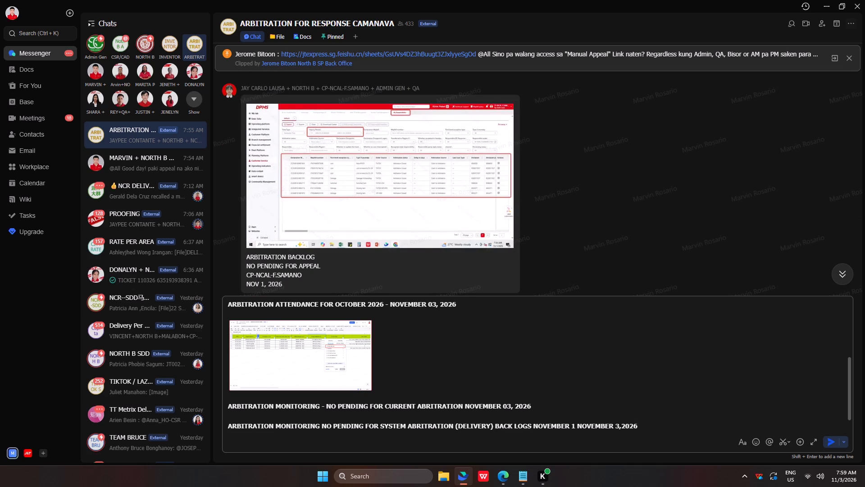
Insert the captured My Responsibility screenshot between the draft's monitoring caption and back logs caption, keeping one blank line below it.
left_click(545, 405)
key("shift+Return")
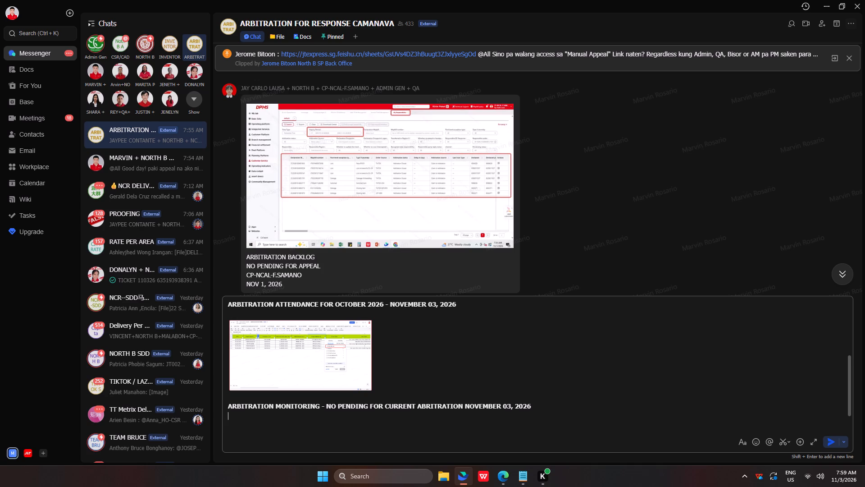
key("shift+Return")
key("ctrl+v")
scroll(447, 408, "down", 4)
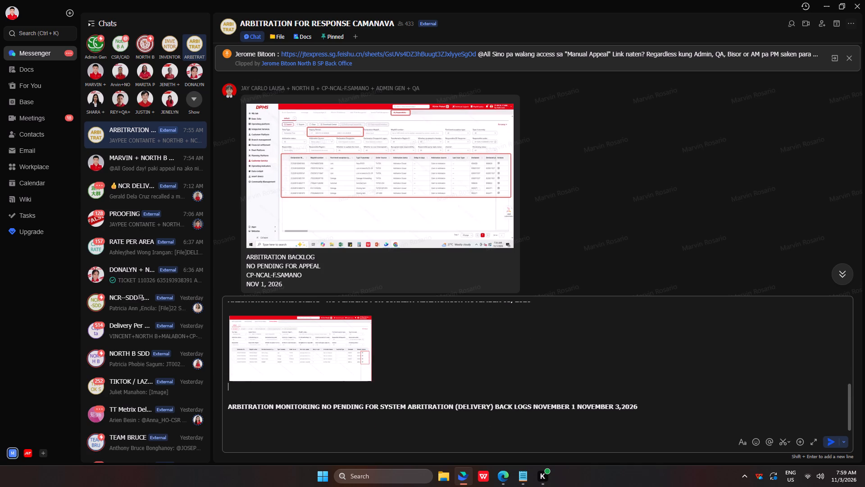
left_click(249, 396)
key("BackSpace")
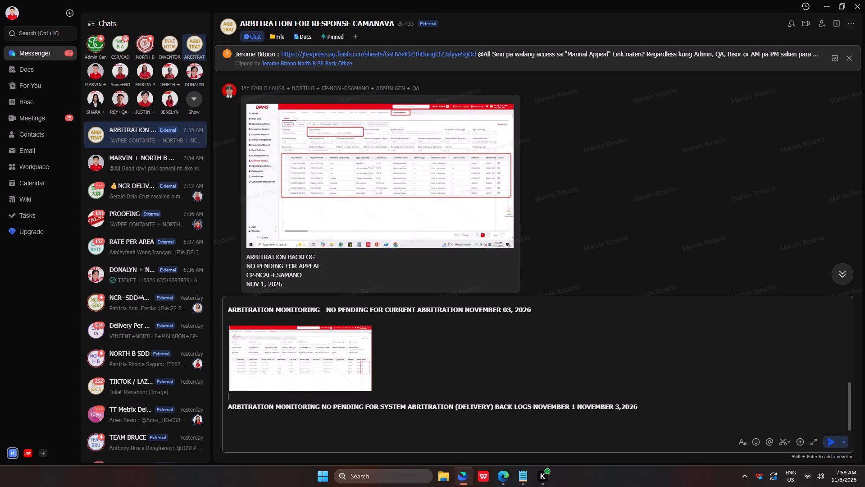
Rewrite the date range at the end of the draft's back logs caption as NOVEMBER 01 - 03, 2026.
left_click(574, 405)
key("BackSpace")
key("BackSpace")
key("BackSpace")
key("BackSpace")
key("BackSpace")
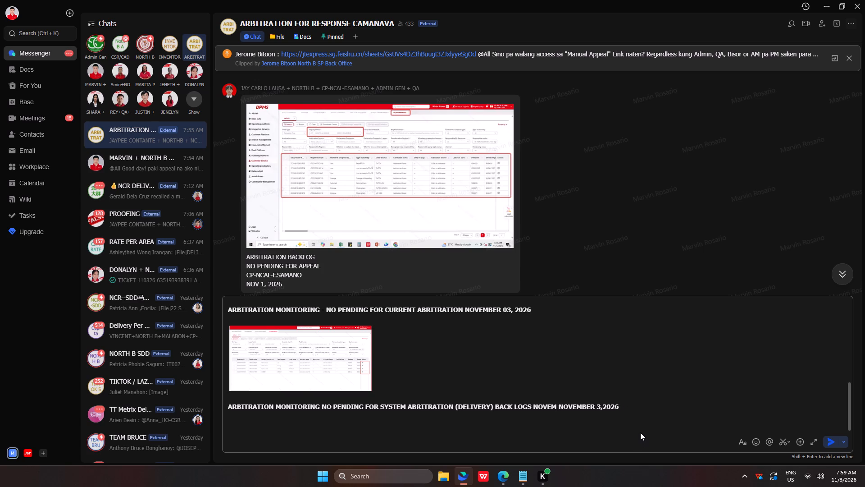
key("Right")
key("BackSpace")
key("BackSpace")
key("BackSpace")
key("BackSpace")
key("BackSpace")
key("BackSpace")
key("Right")
key("Right")
key("Right")
key("Right")
key("Right")
key("Right")
key("Right")
key("Right")
key("Right")
key("Right")
key("Left")
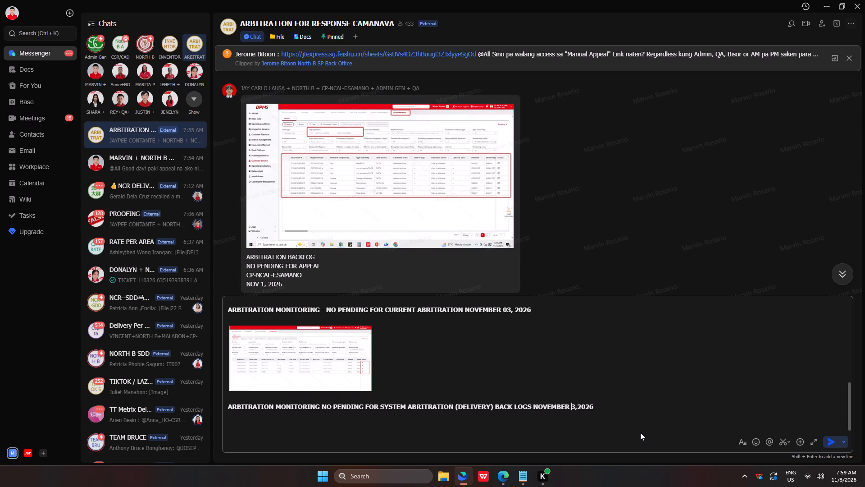
type("01")
key("space")
key("minus")
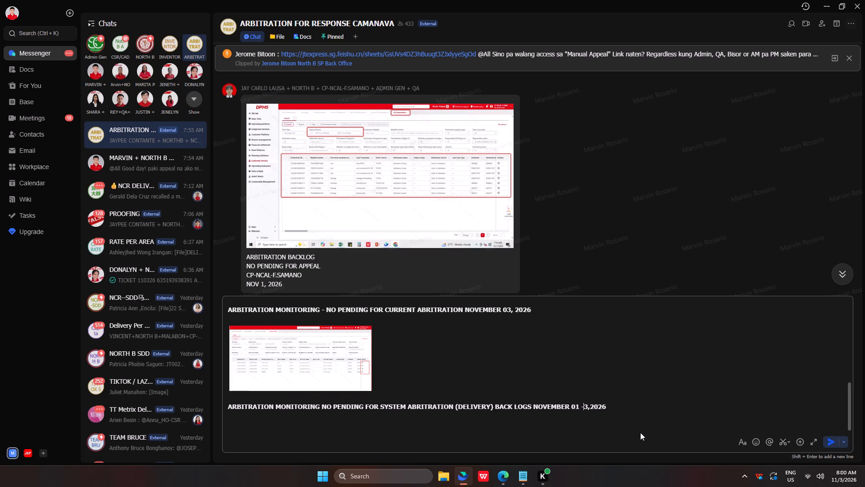
key("space")
key("0")
key("Right")
key("Right")
key("space")
Review the draft report's heading, screenshots and captions from start to end against the earlier November 3 report in the chat.
scroll(418, 389, "up", 11)
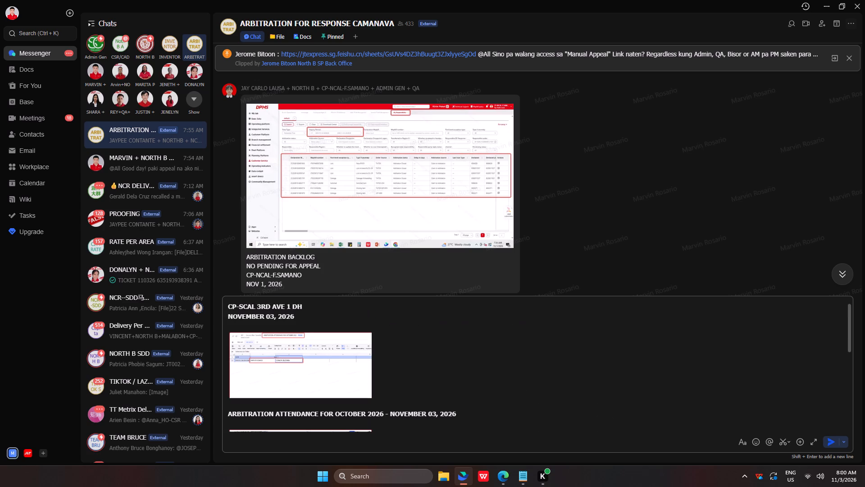
scroll(418, 389, "up", 10)
left_click(249, 323)
scroll(407, 203, "down", 14)
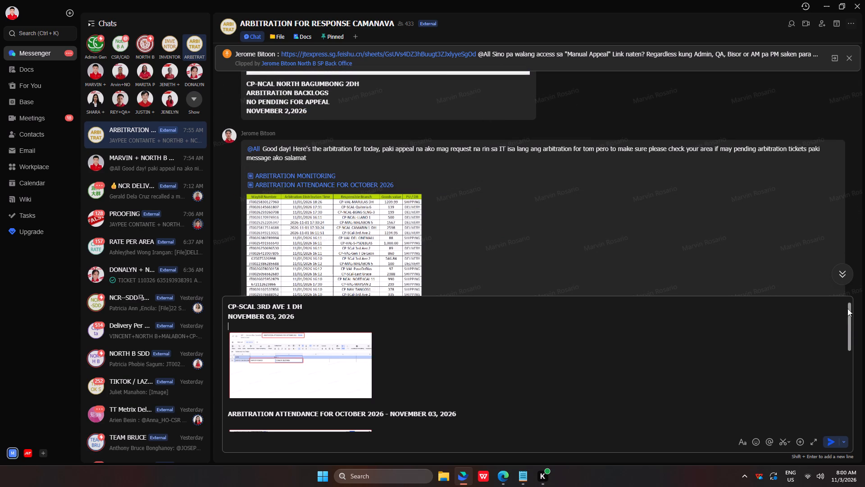
scroll(696, 207, "down", 9)
middle_click(692, 211)
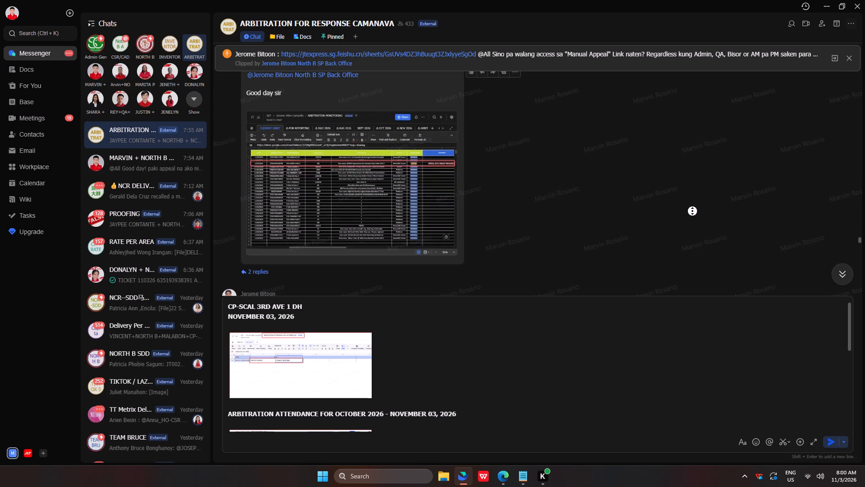
left_click(771, 253)
scroll(655, 258, "up", 3)
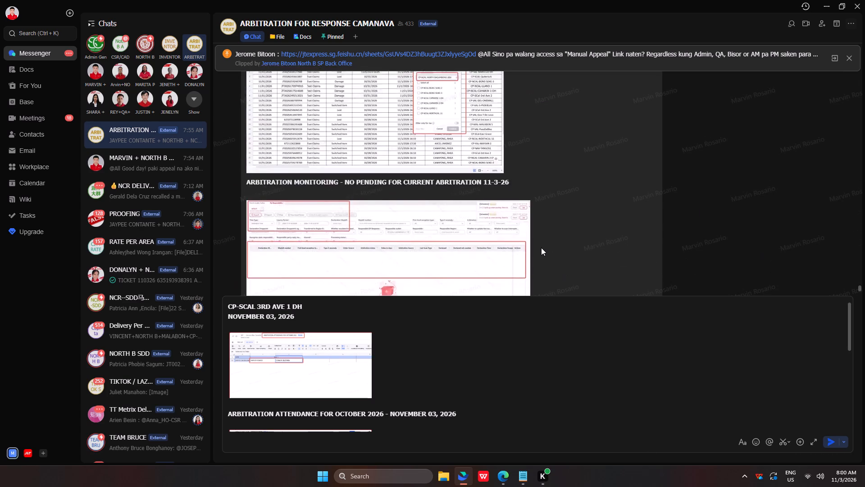
scroll(541, 248, "up", 5)
scroll(539, 248, "down", 3)
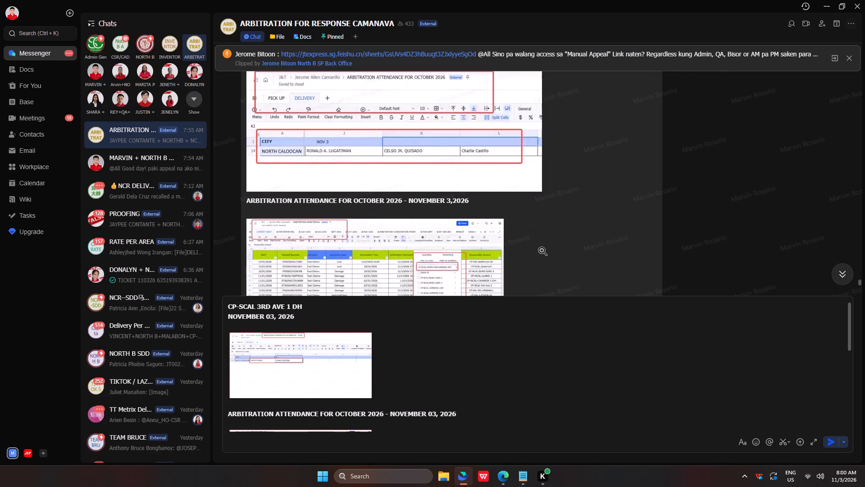
scroll(539, 248, "down", 2)
scroll(539, 248, "up", 4)
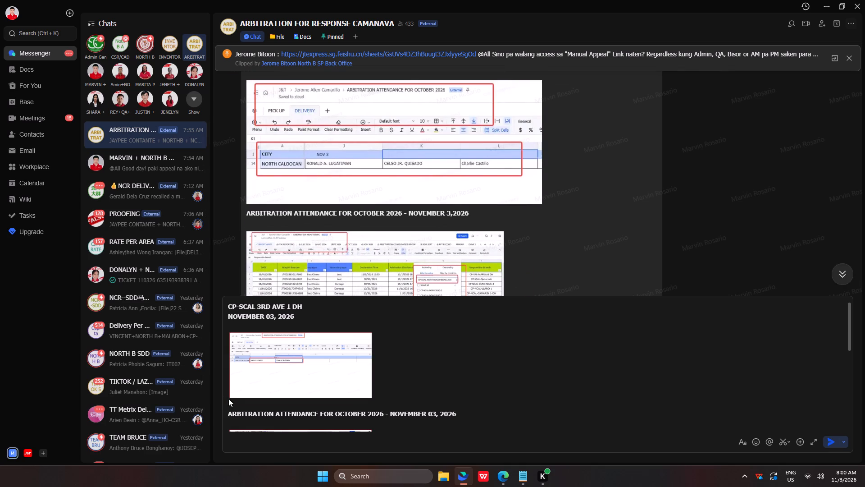
scroll(397, 217, "up", 4)
scroll(405, 209, "down", 6)
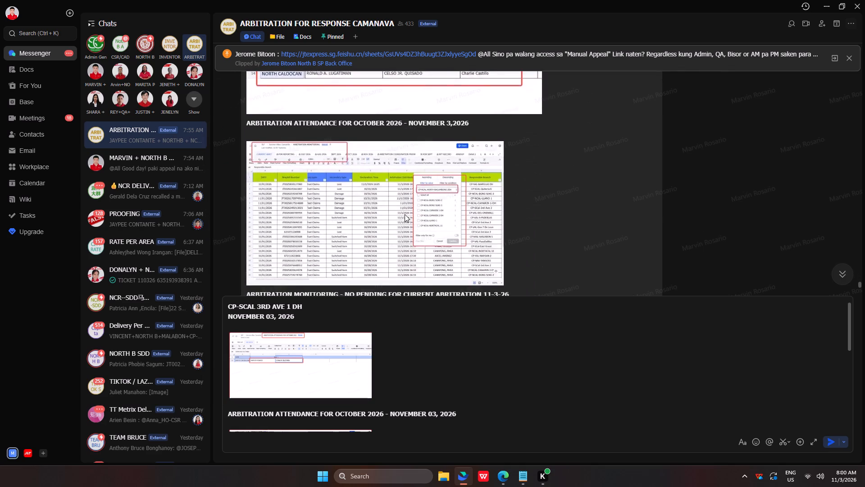
scroll(405, 214, "down", 11)
scroll(369, 386, "down", 2)
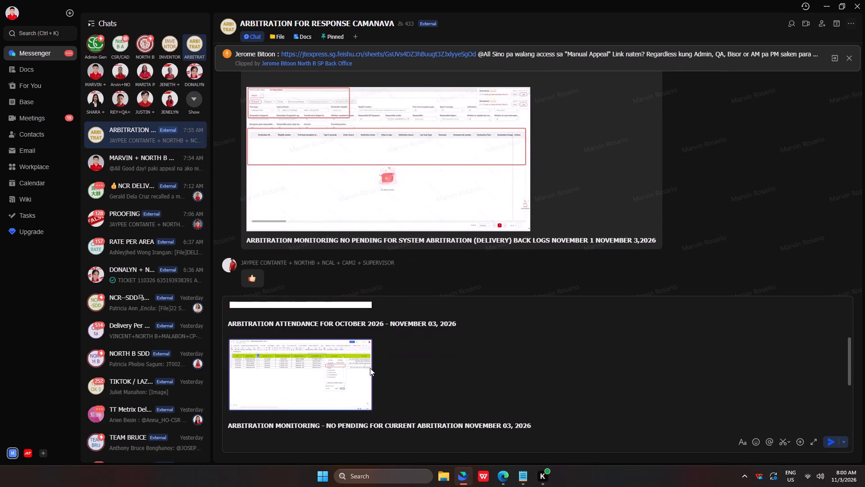
scroll(370, 368, "down", 7)
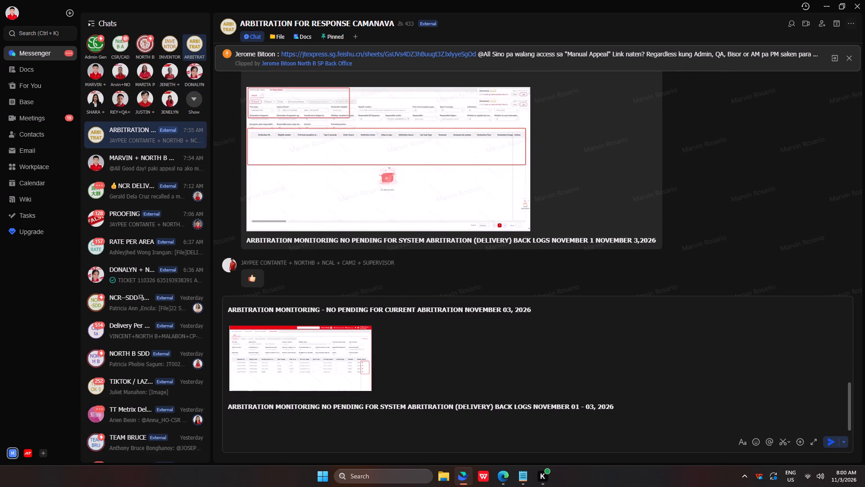
Send the completed CP-SCAL 3RD AVE 1 DH report to the ARBITRATION FOR RESPONSE CAMANAVA chat.
left_click(619, 407)
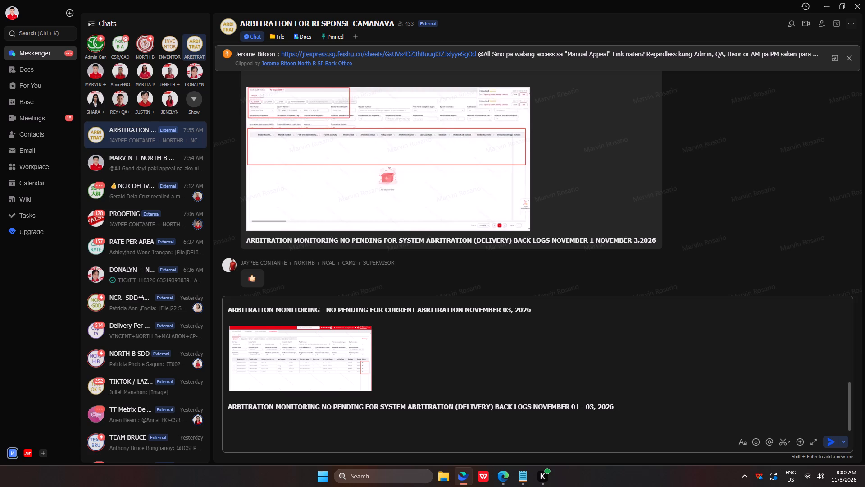
key("Return")
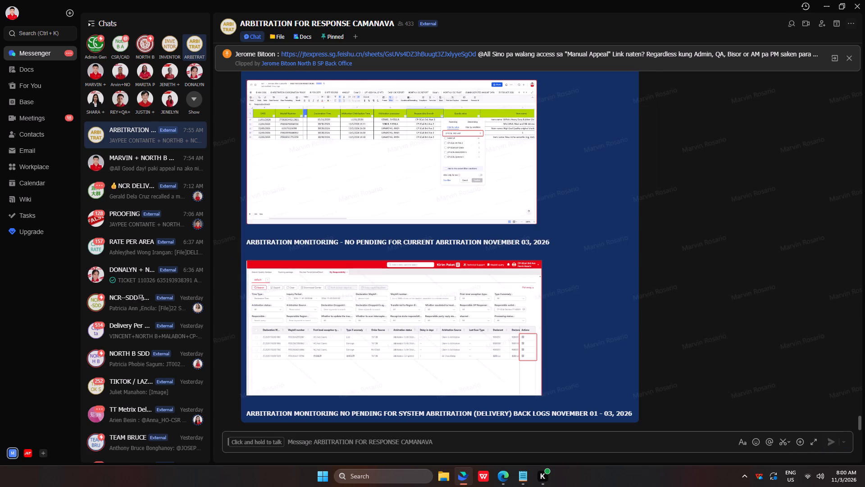